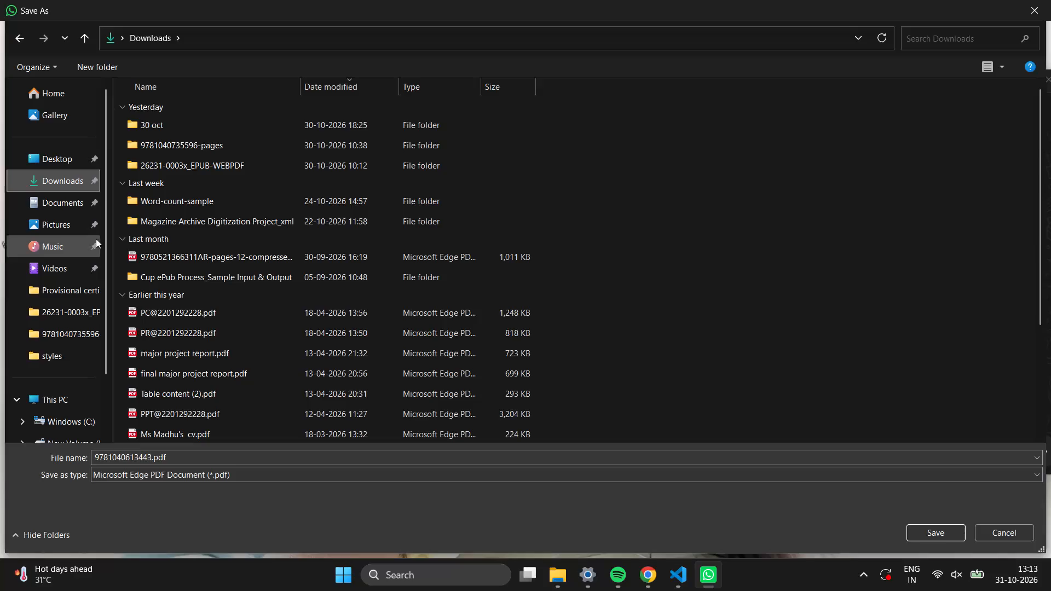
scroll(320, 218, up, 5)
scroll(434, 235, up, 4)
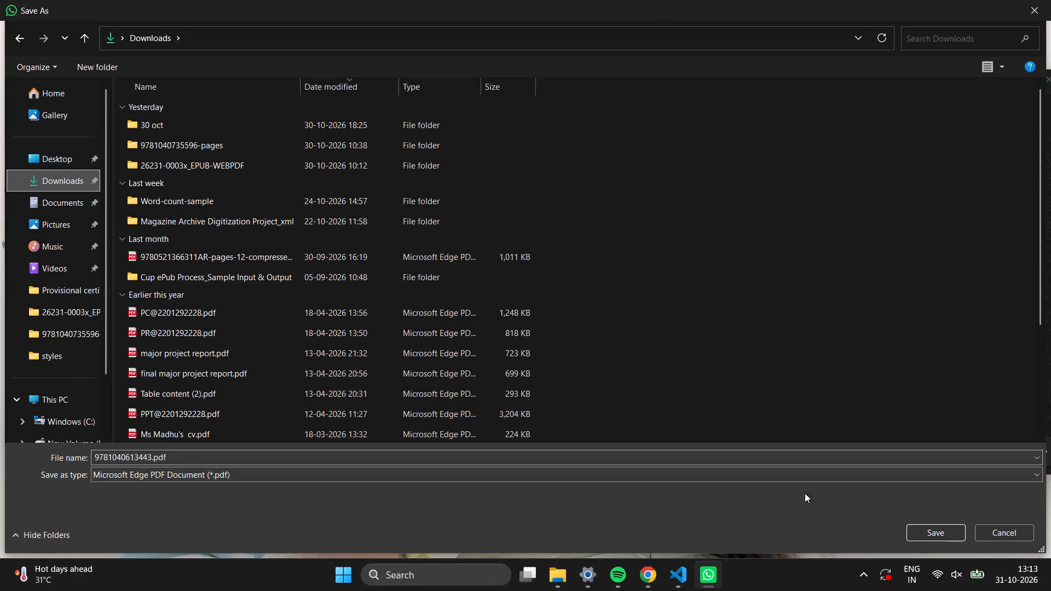
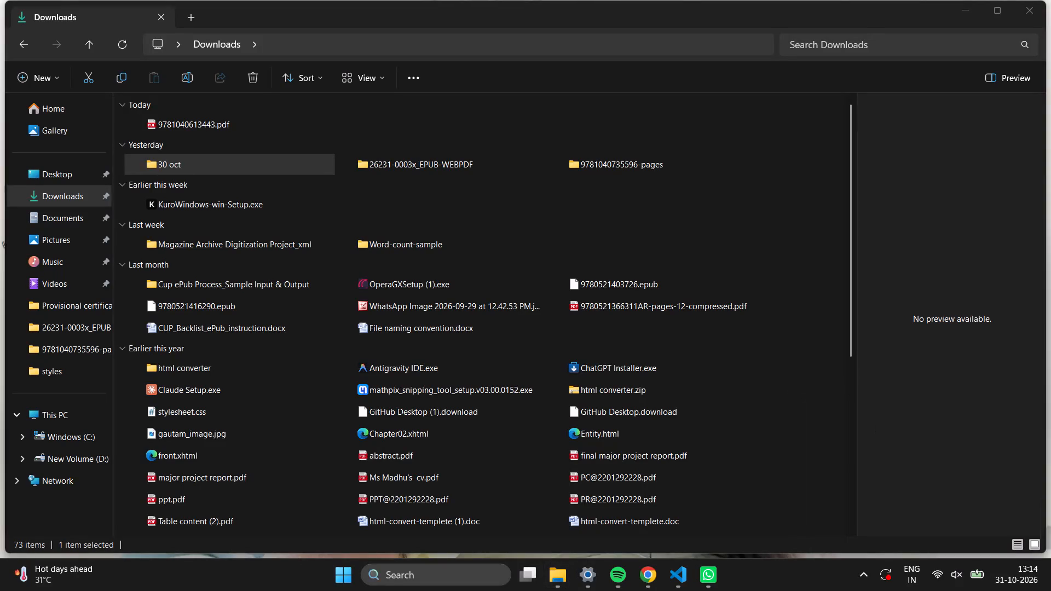
Switch to Chrome, search for "split pdf" in a new tab and open Smallpdf's Split PDF page.
click(651, 566)
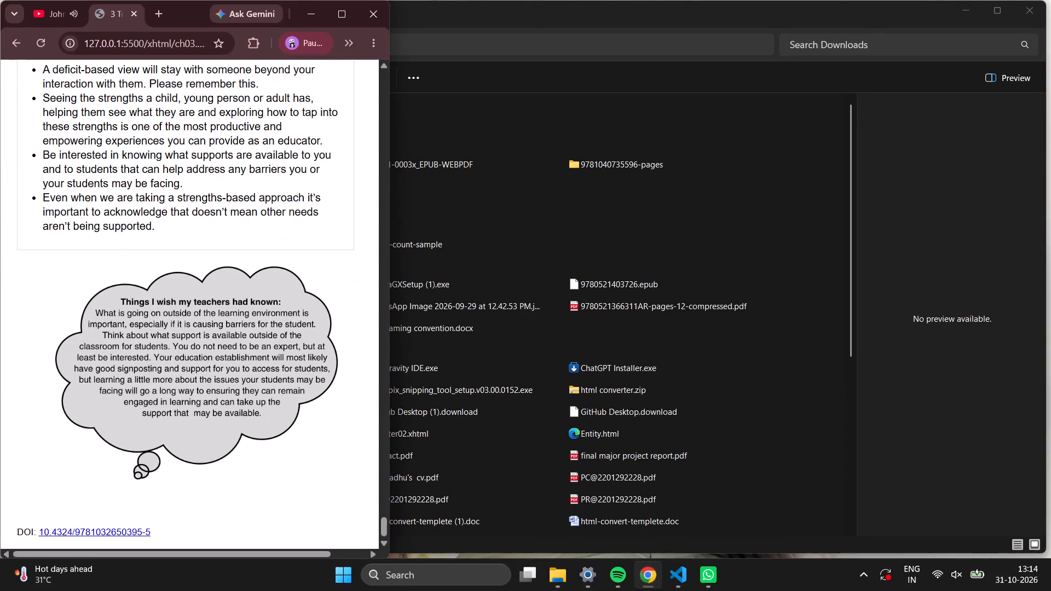
click(160, 13)
click(125, 231)
key(s)
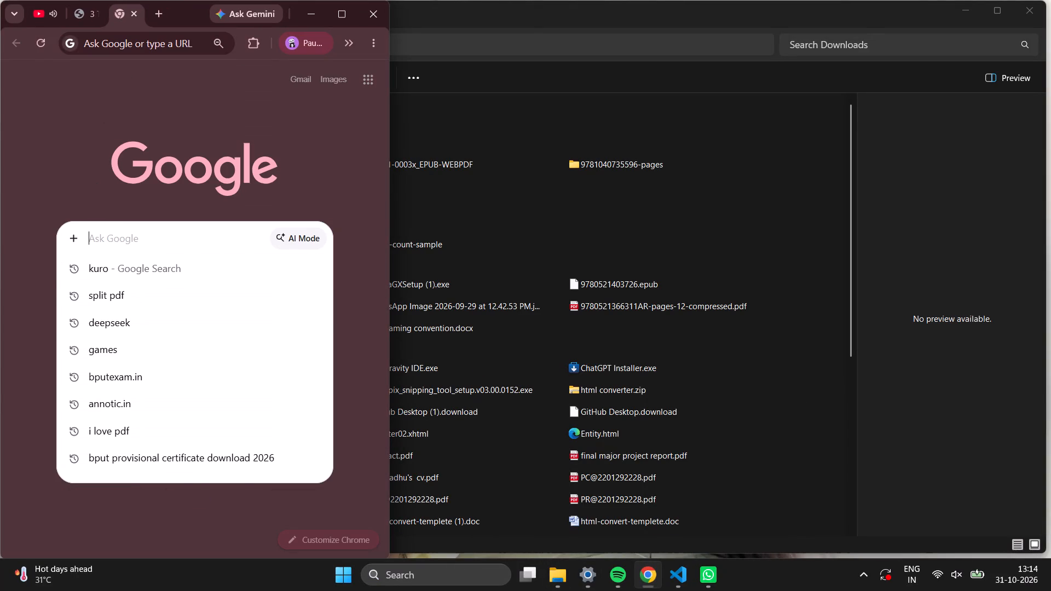
text(pli)
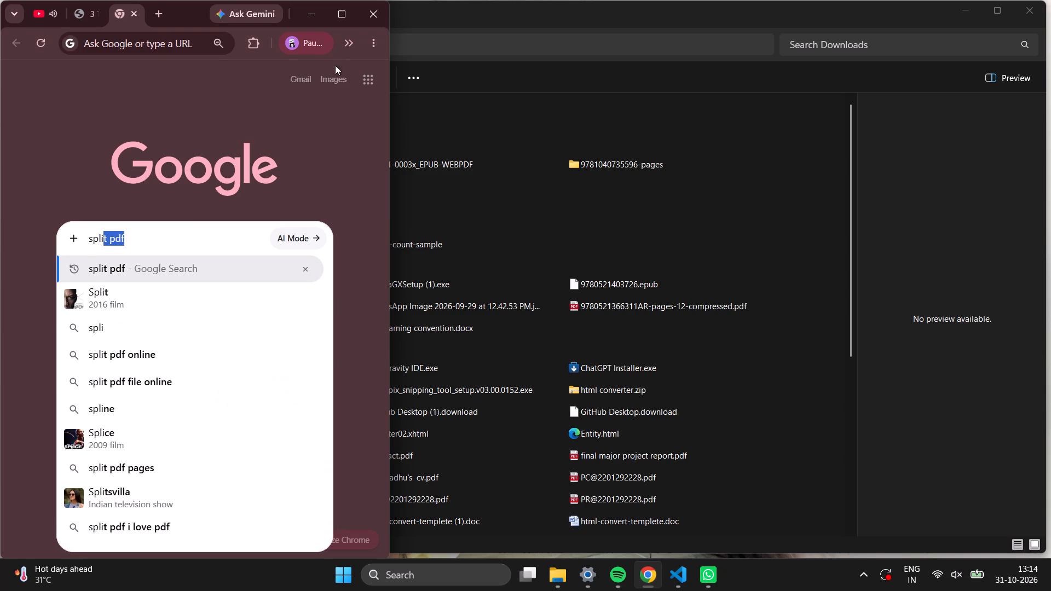
click(105, 271)
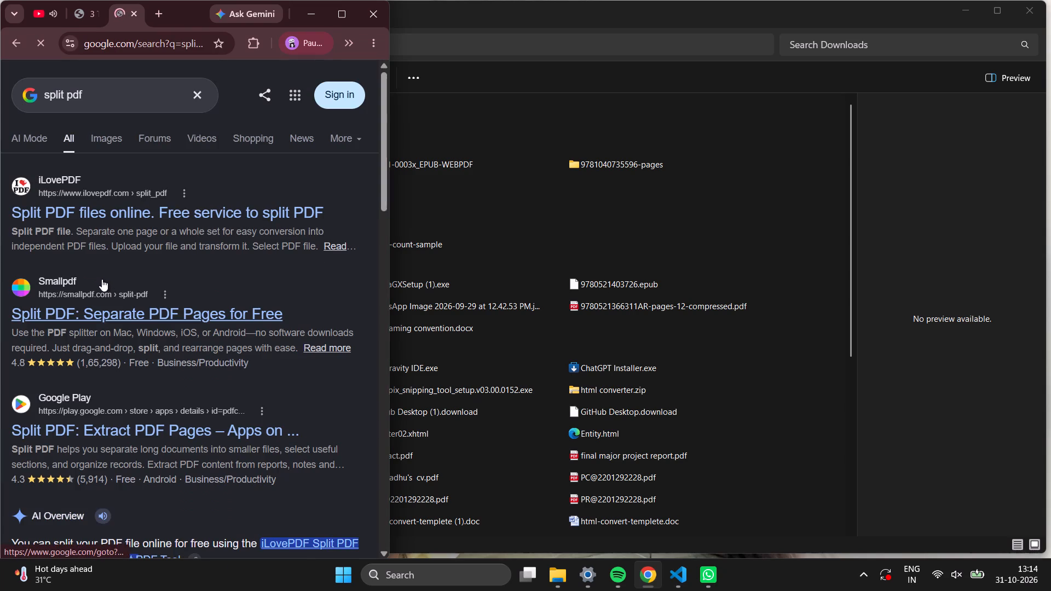
double_click(41, 311)
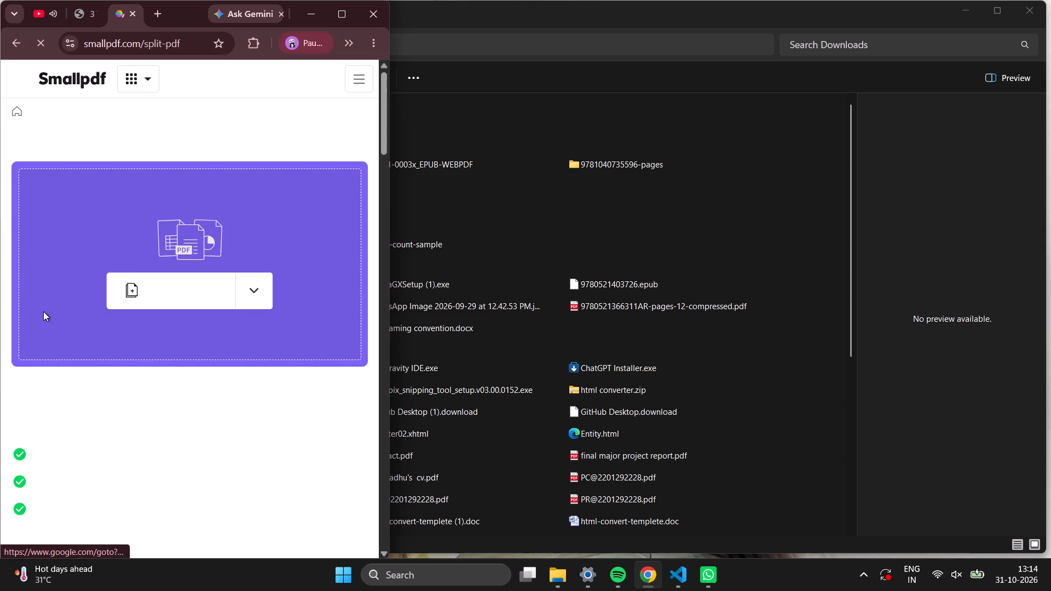
Maximize the browser window and upload 9781040613443.pdf from the Downloads folder to the Smallpdf splitter.
click(191, 284)
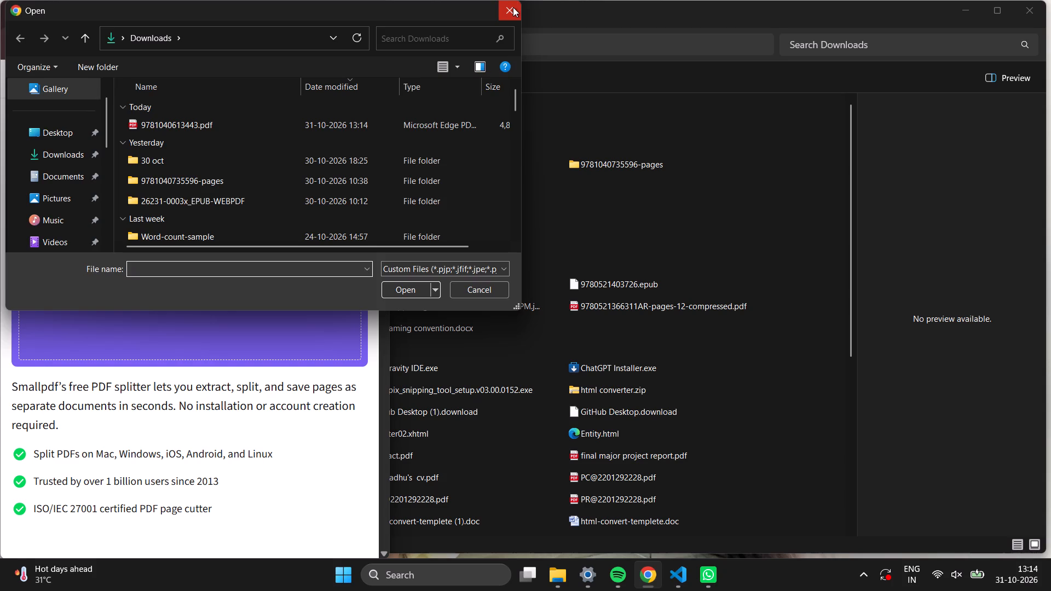
click(513, 7)
click(342, 13)
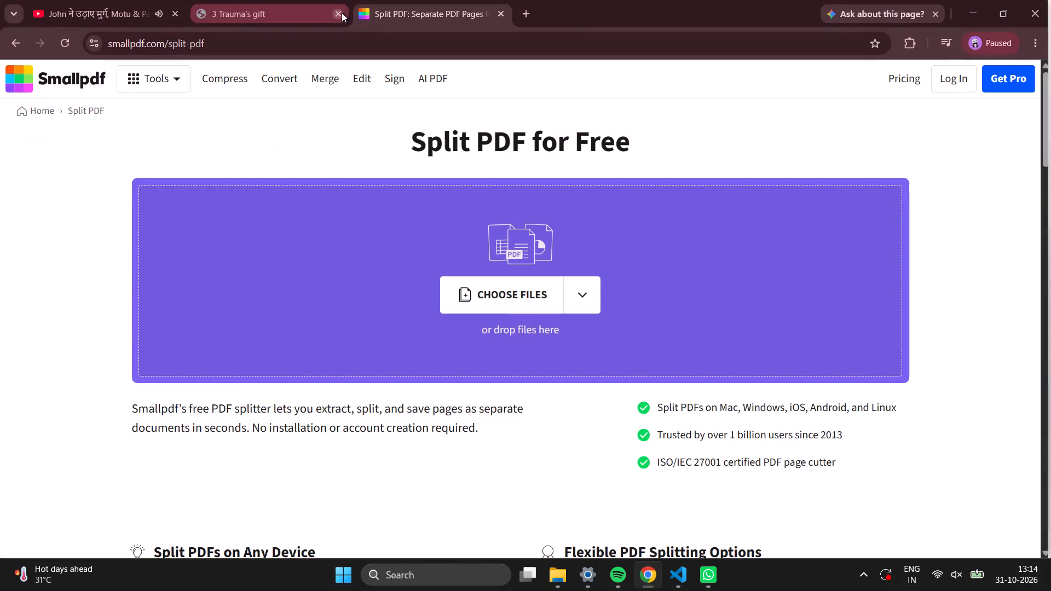
click(529, 303)
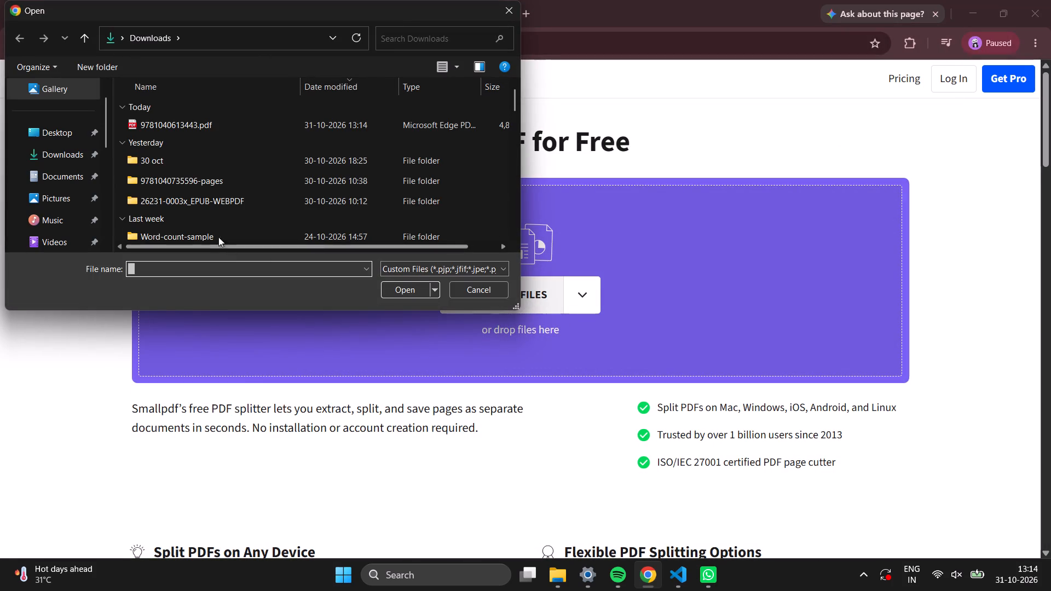
click(149, 125)
click(416, 286)
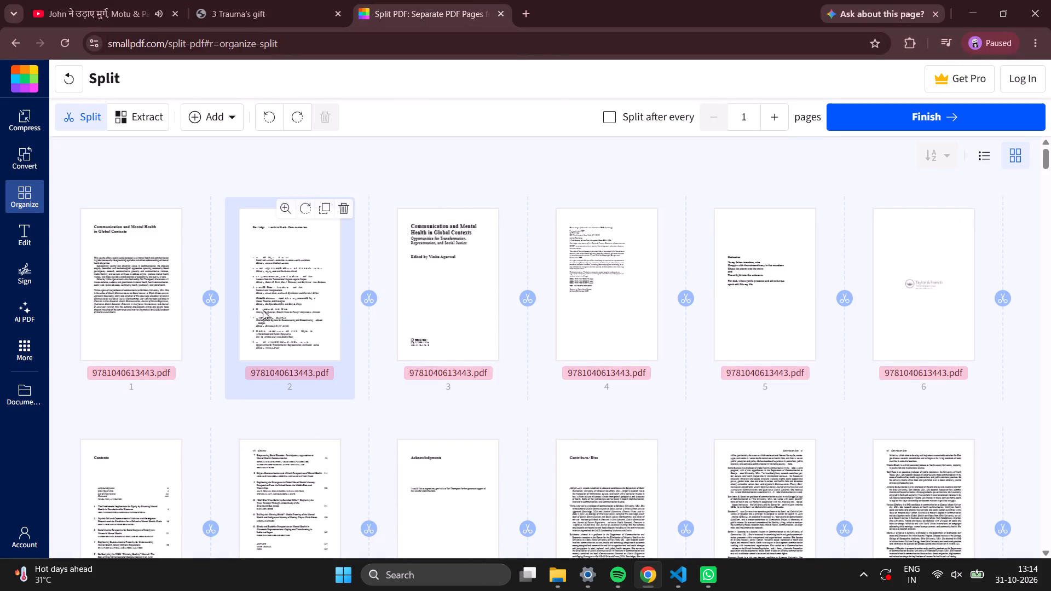
Add a split point between pages 20 and 21, separating the front matter from chapter 1.
scroll(218, 306, down, 7)
scroll(558, 274, up, 10)
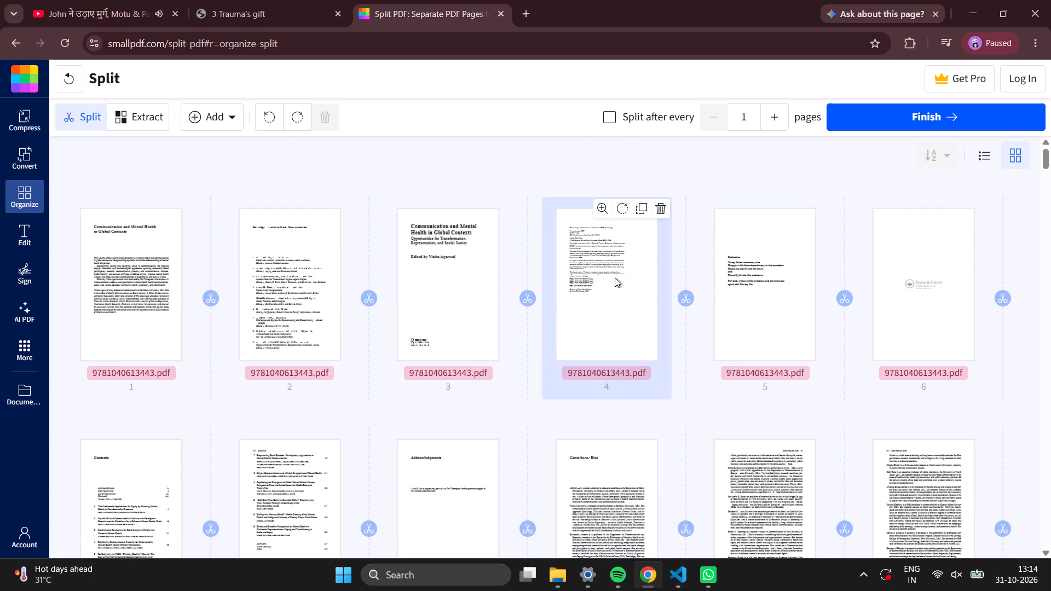
scroll(615, 277, up, 4)
scroll(535, 298, down, 3)
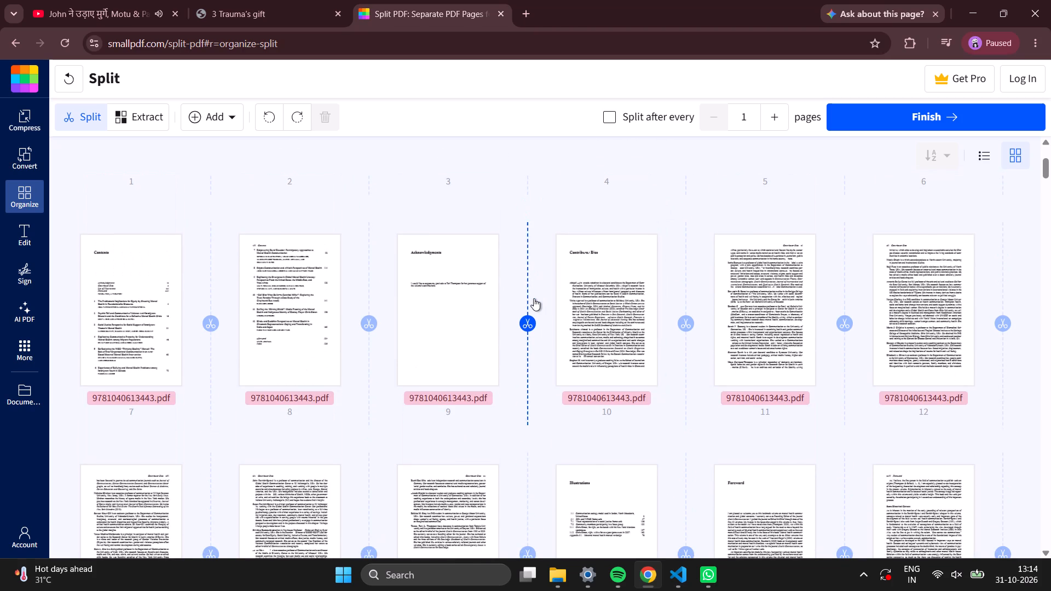
scroll(567, 299, down, 2)
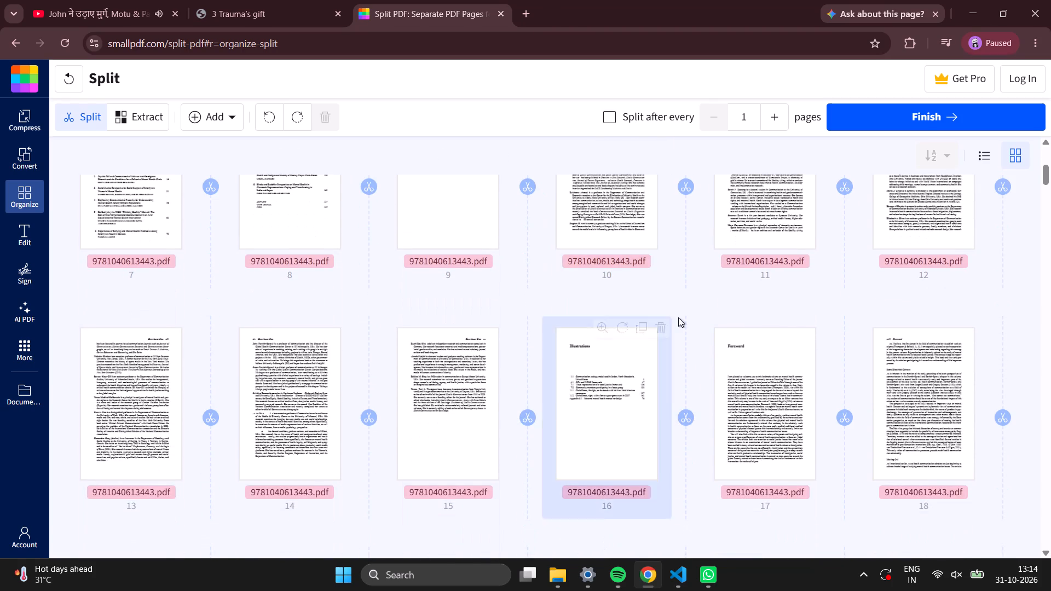
scroll(684, 317, down, 4)
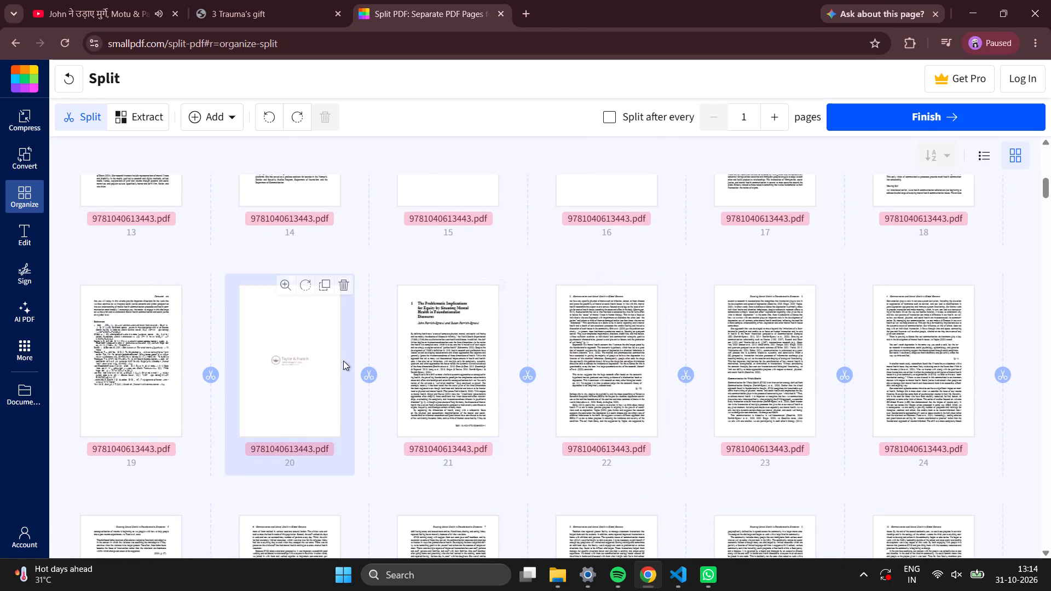
scroll(484, 306, up, 3)
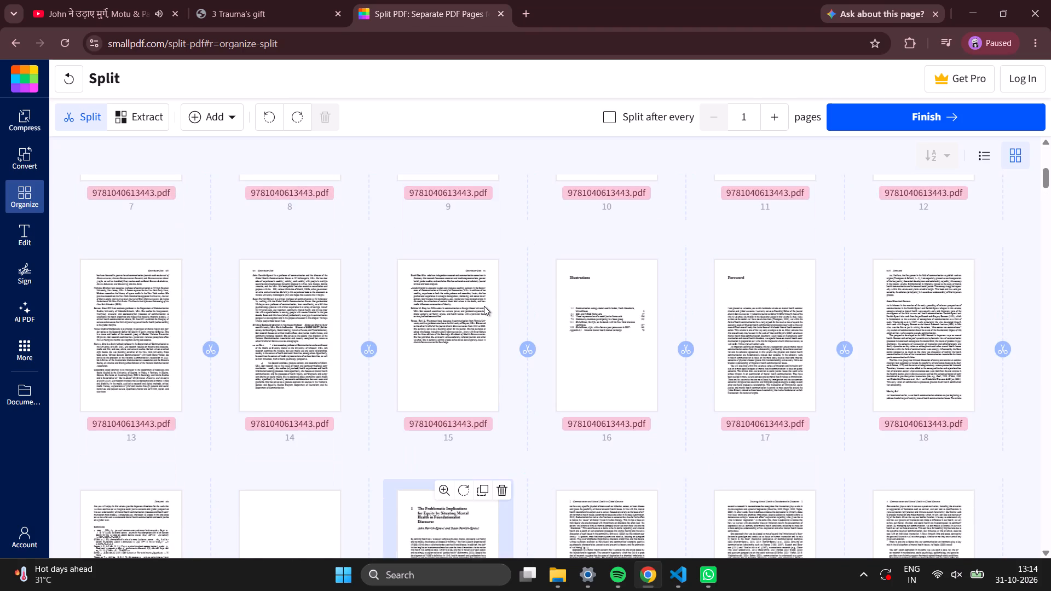
scroll(484, 306, up, 7)
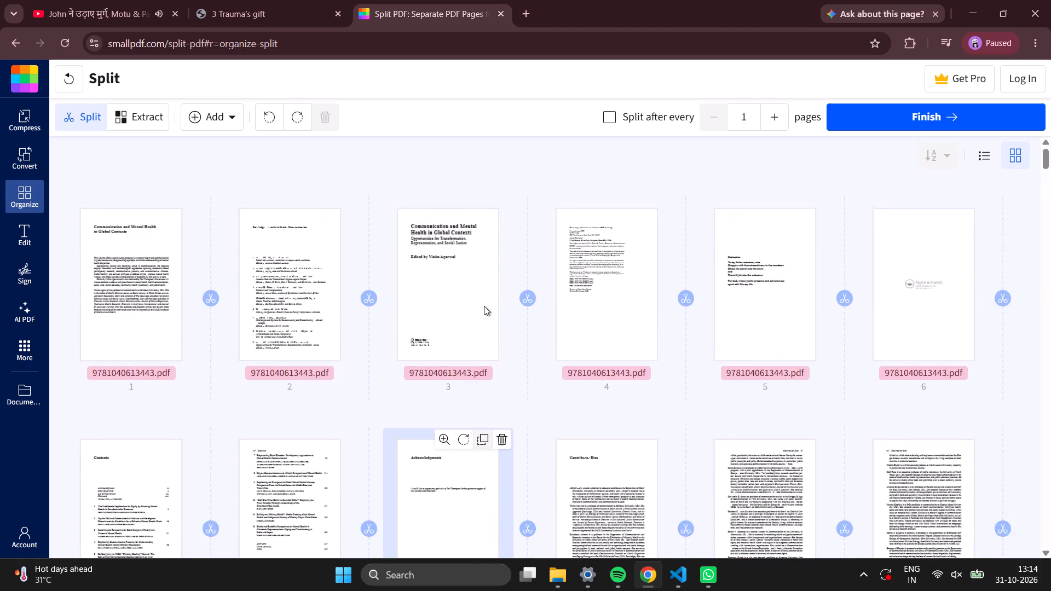
scroll(484, 306, down, 15)
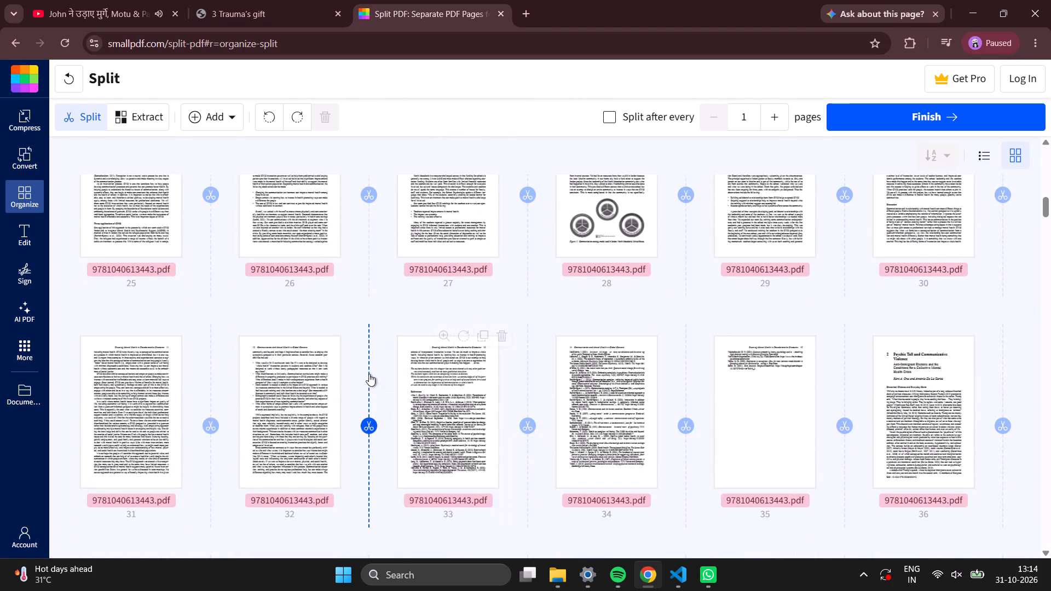
scroll(415, 333, up, 4)
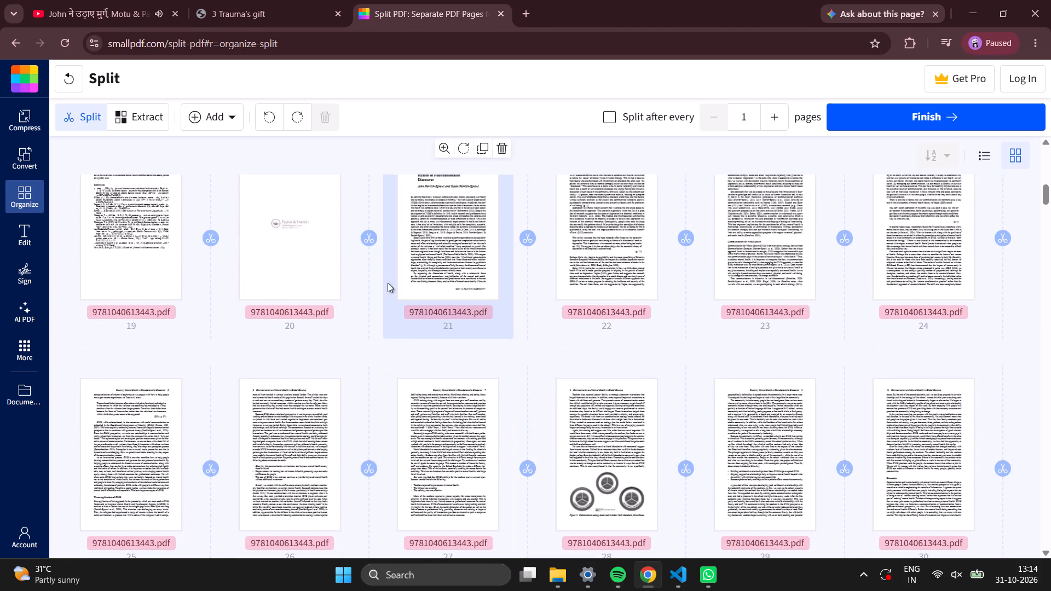
click(368, 230)
Add a split point between pages 35 and 36, where chapter 2 begins.
scroll(501, 285, up, 2)
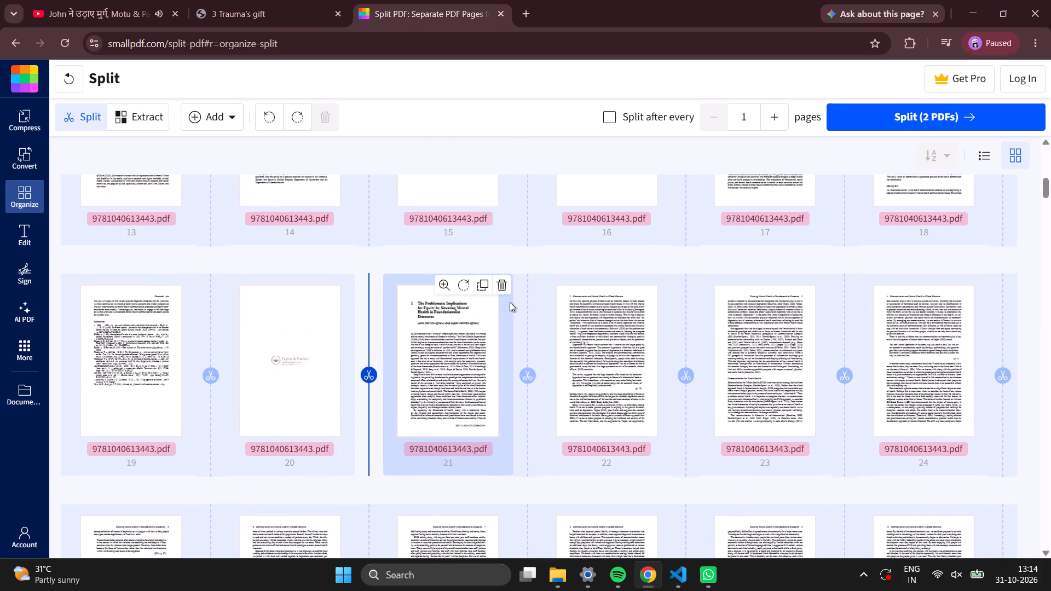
scroll(503, 306, down, 7)
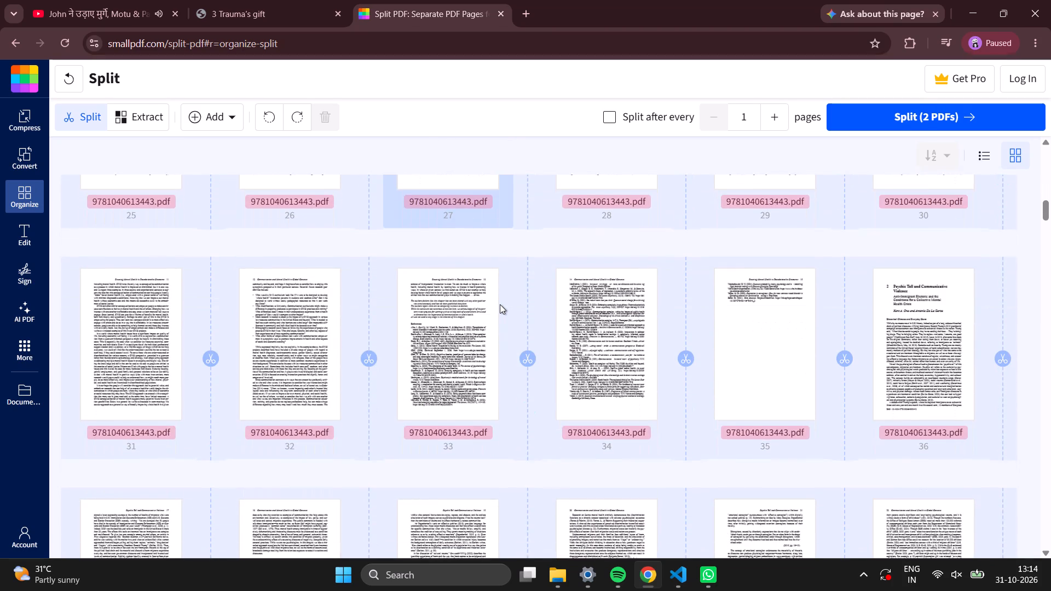
click(847, 358)
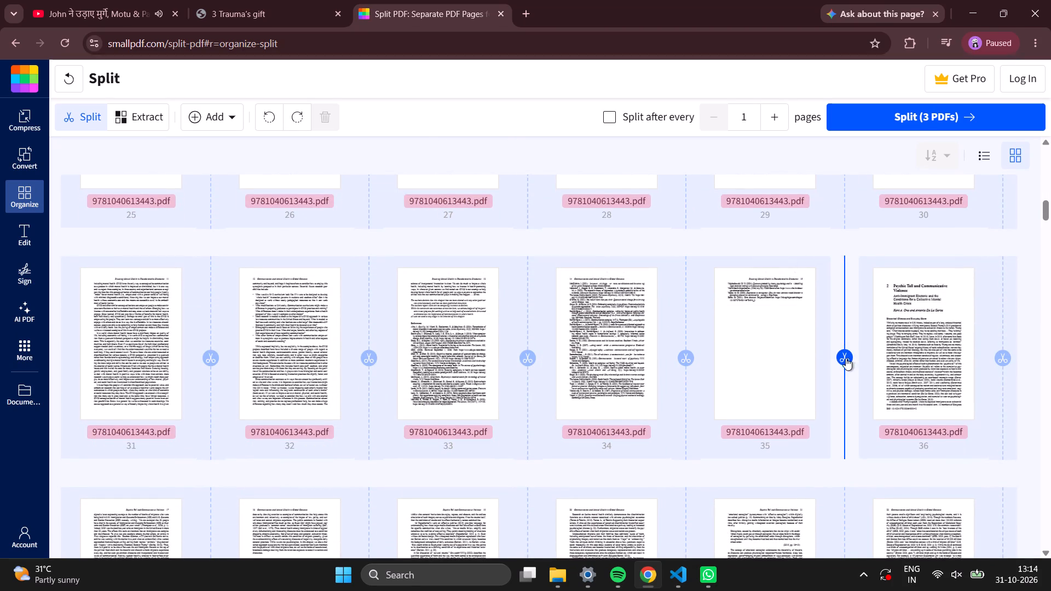
Review the page thumbnails from the first page onward to check the split points before chapters 1 and 2.
scroll(677, 328, down, 2)
scroll(675, 325, up, 3)
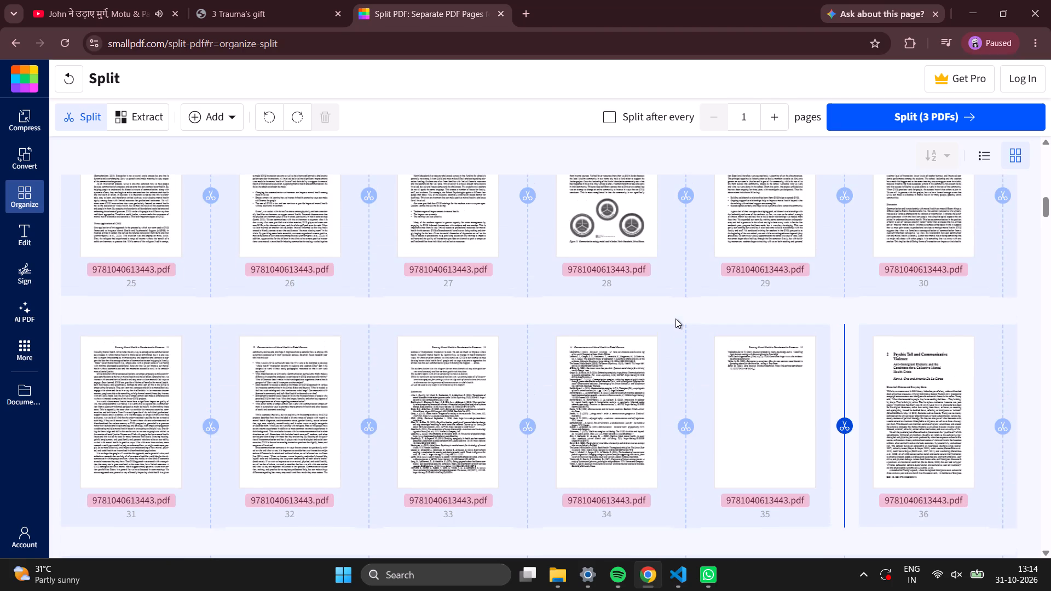
scroll(675, 318, up, 12)
scroll(598, 306, up, 5)
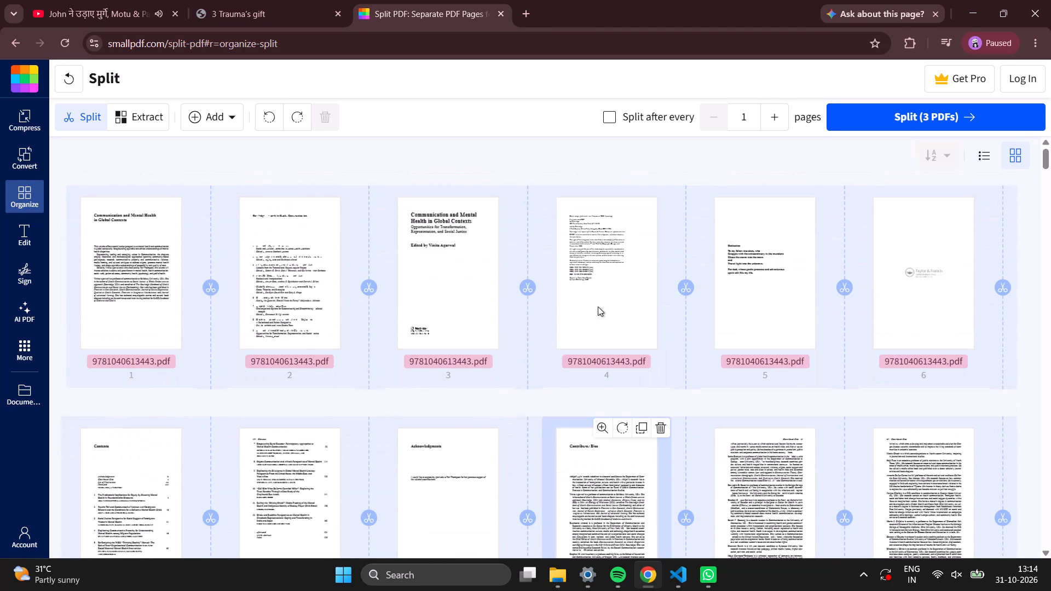
scroll(598, 307, up, 5)
scroll(598, 307, down, 17)
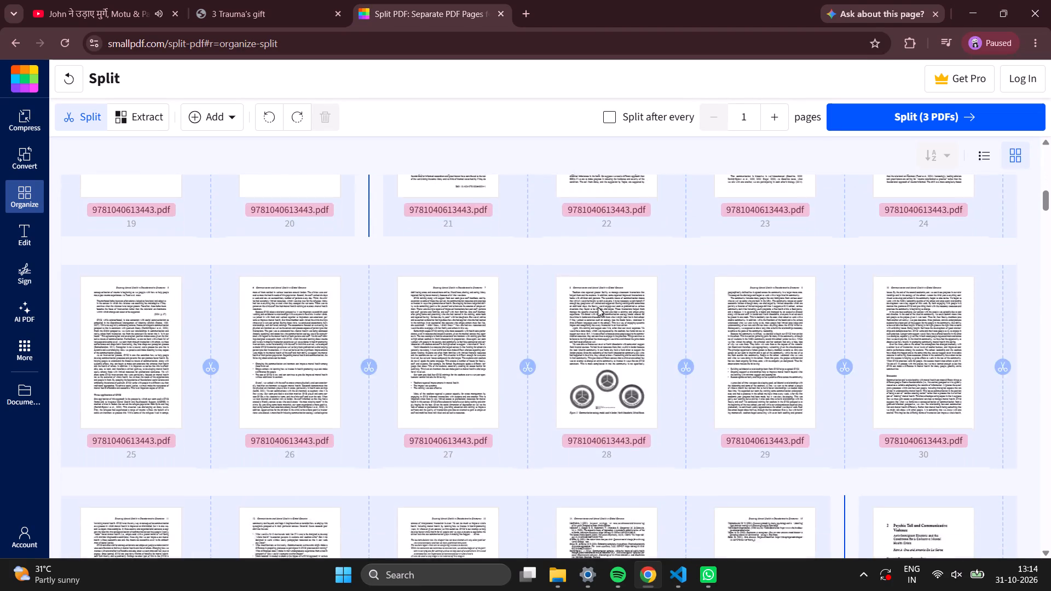
Add a split point between pages 50 and 51, where chapter 3 begins.
scroll(598, 307, down, 4)
scroll(582, 310, up, 2)
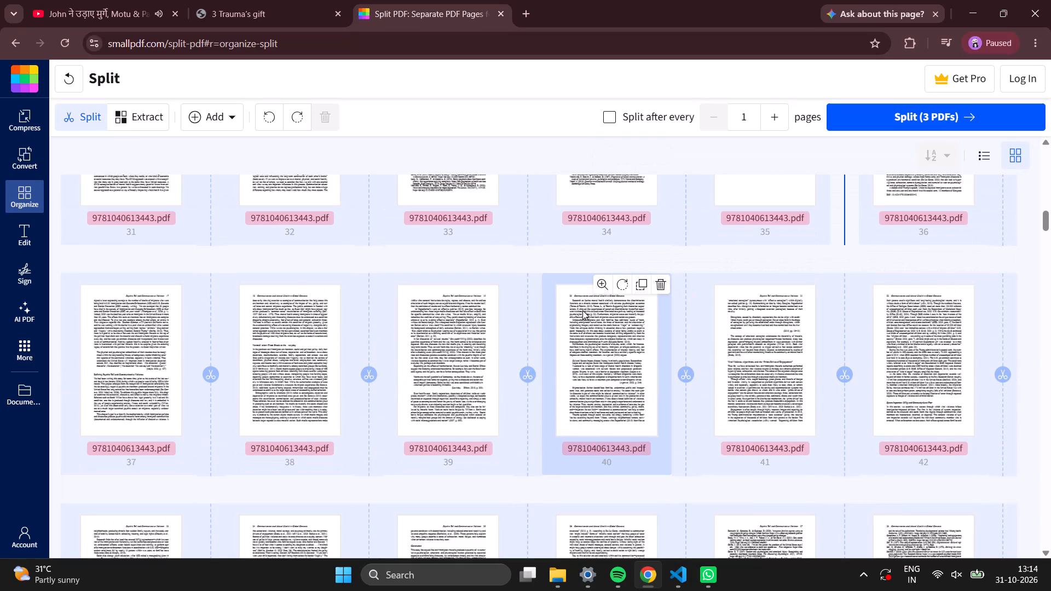
scroll(582, 310, down, 3)
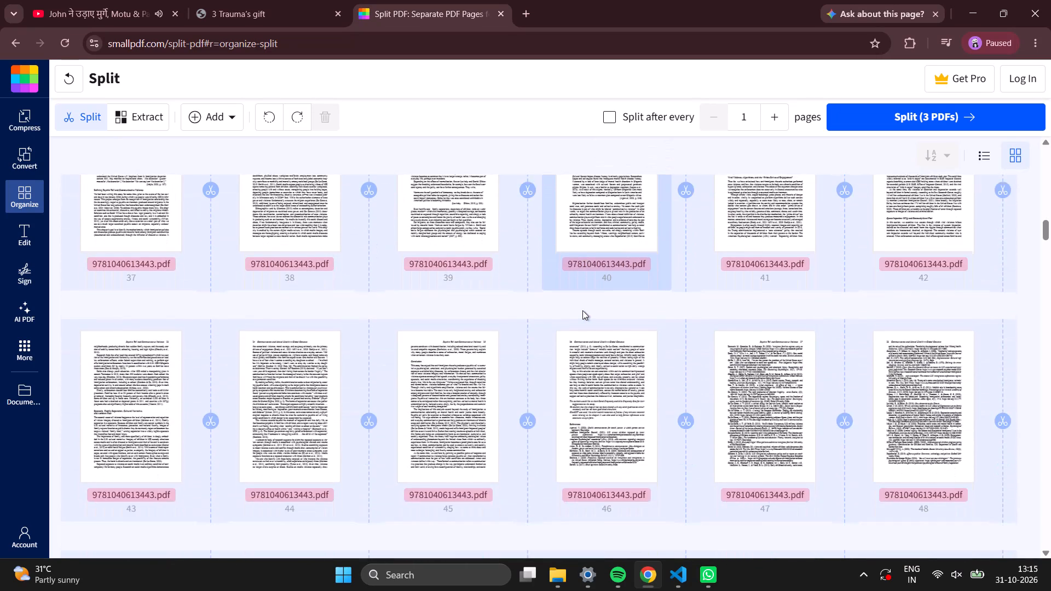
scroll(577, 311, down, 1)
scroll(800, 279, up, 1)
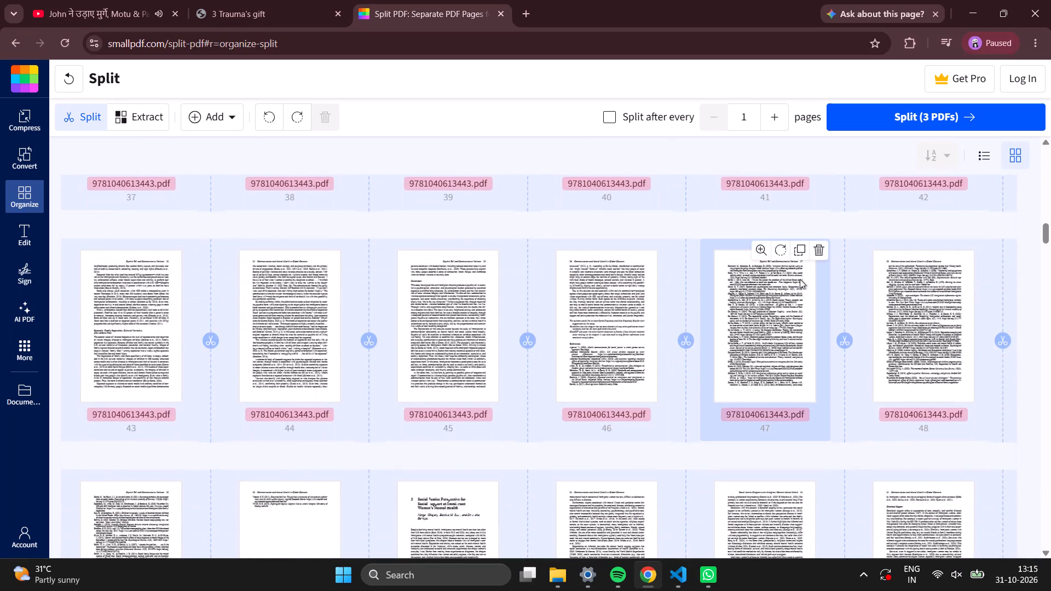
scroll(800, 279, up, 5)
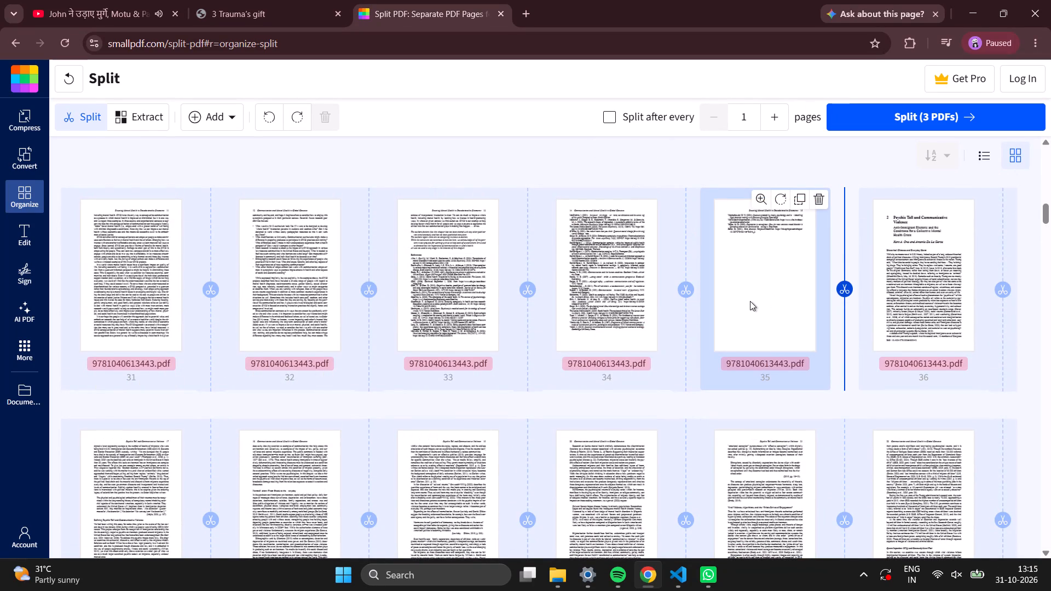
scroll(750, 301, down, 3)
scroll(534, 322, down, 4)
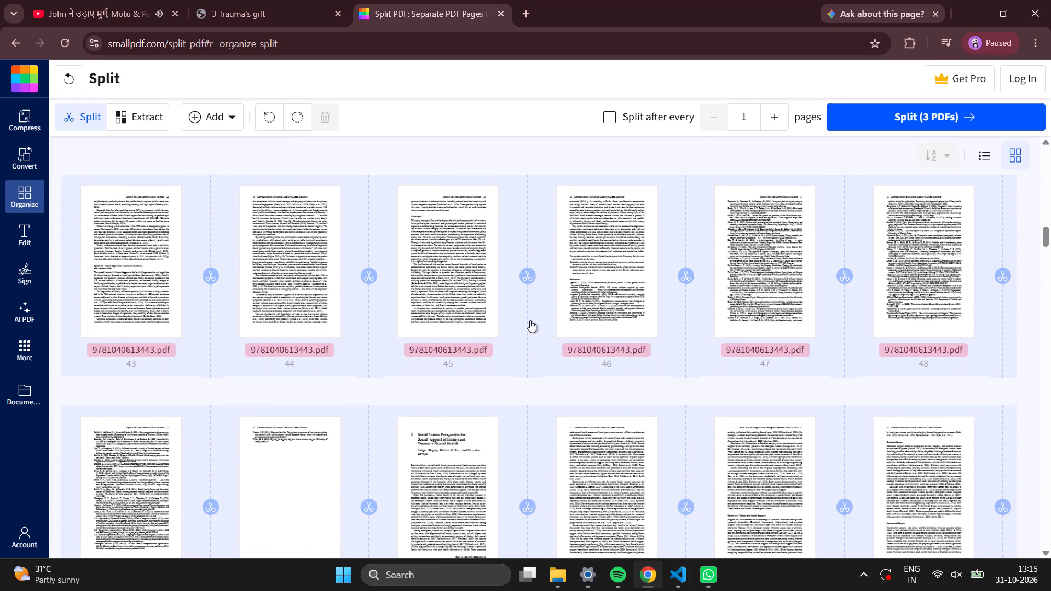
scroll(530, 320, down, 1)
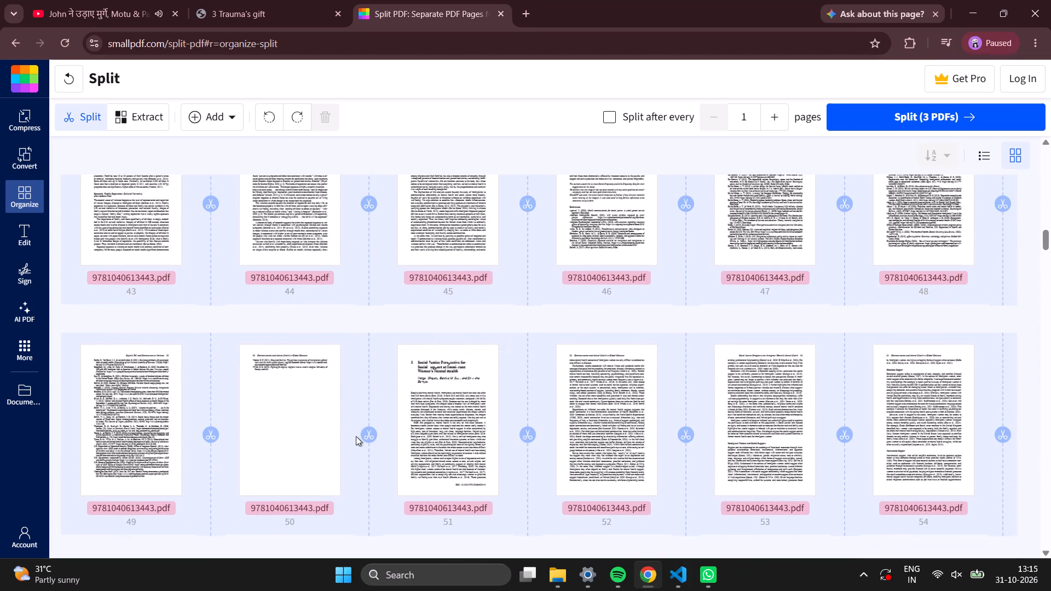
click(372, 430)
Add a split point between pages 65 and 66, where chapter 4 begins.
scroll(460, 398, down, 3)
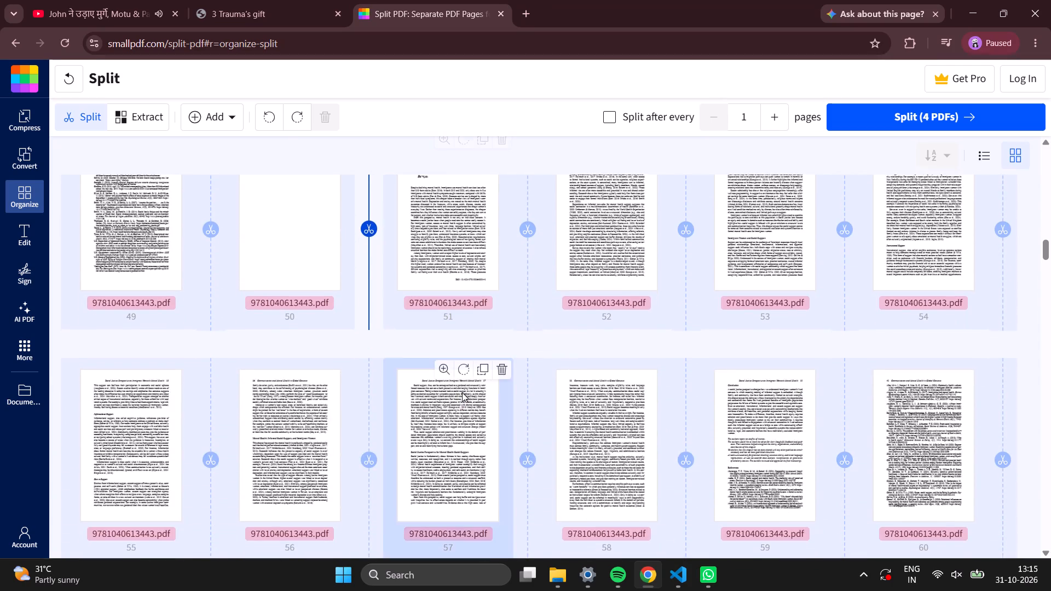
scroll(462, 392, up, 2)
scroll(465, 381, down, 6)
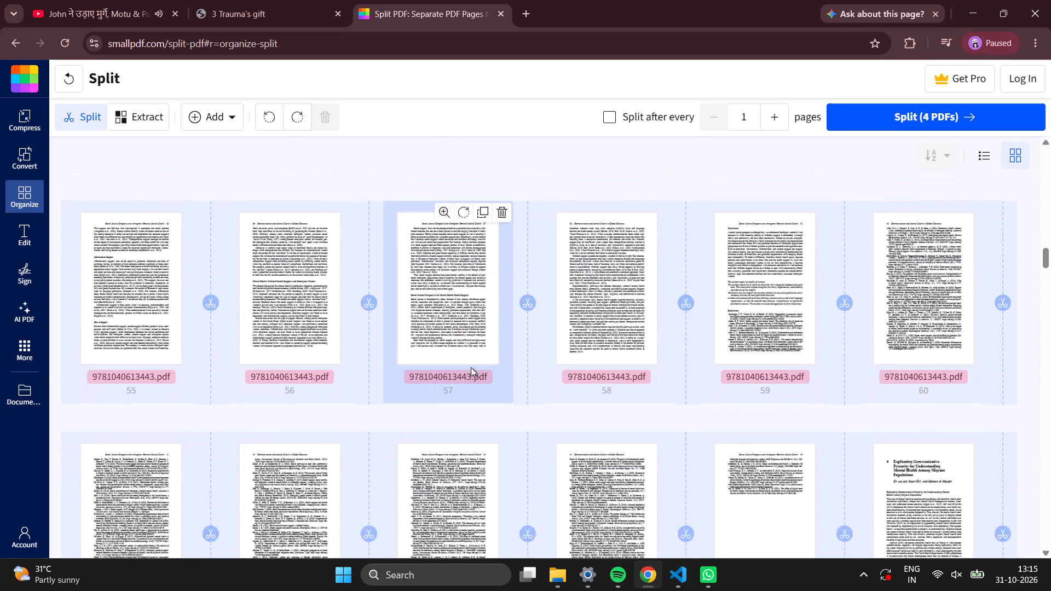
scroll(471, 367, down, 1)
scroll(621, 362, down, 1)
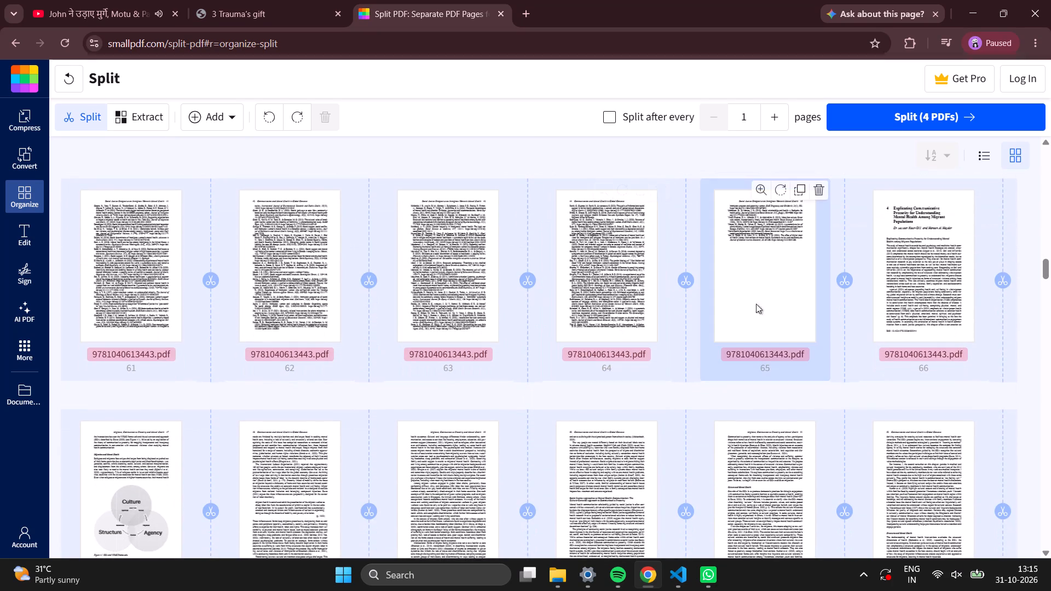
click(845, 286)
Add a split point between pages 82 and 83, where chapter 5 begins.
scroll(717, 343, down, 4)
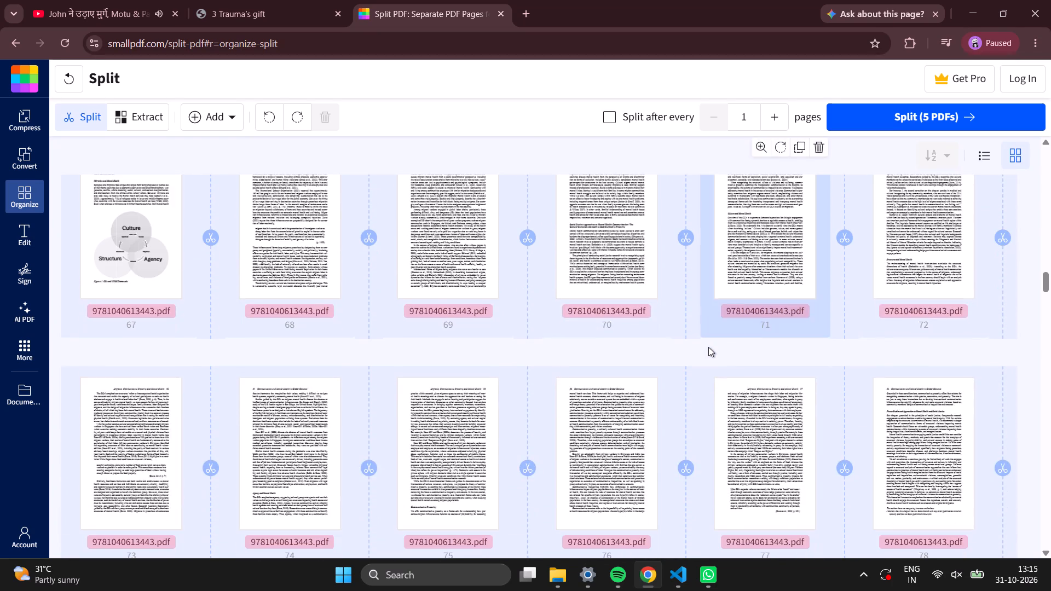
scroll(707, 347, up, 1)
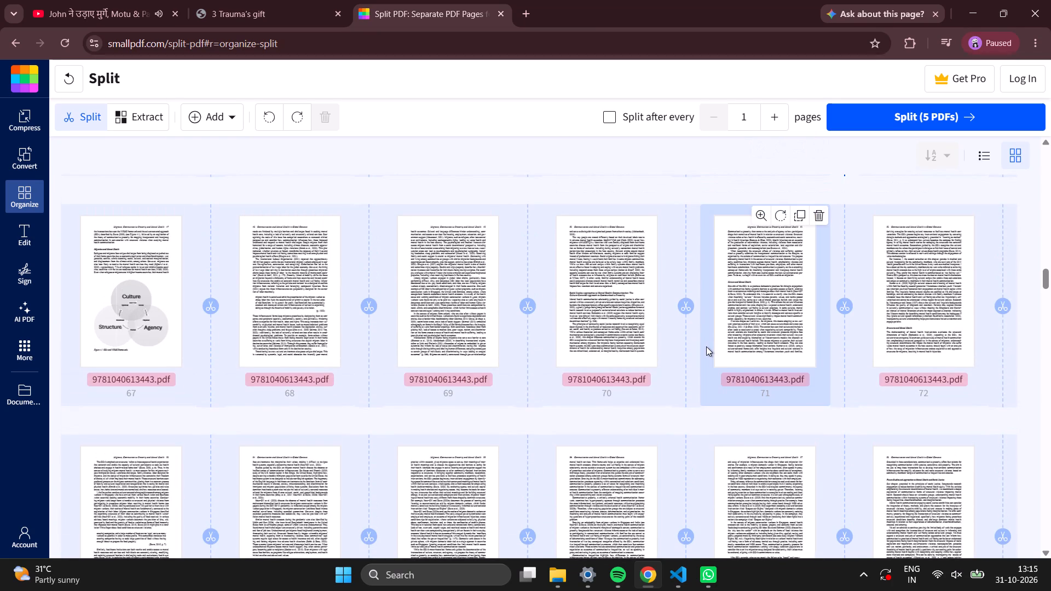
scroll(706, 346, down, 5)
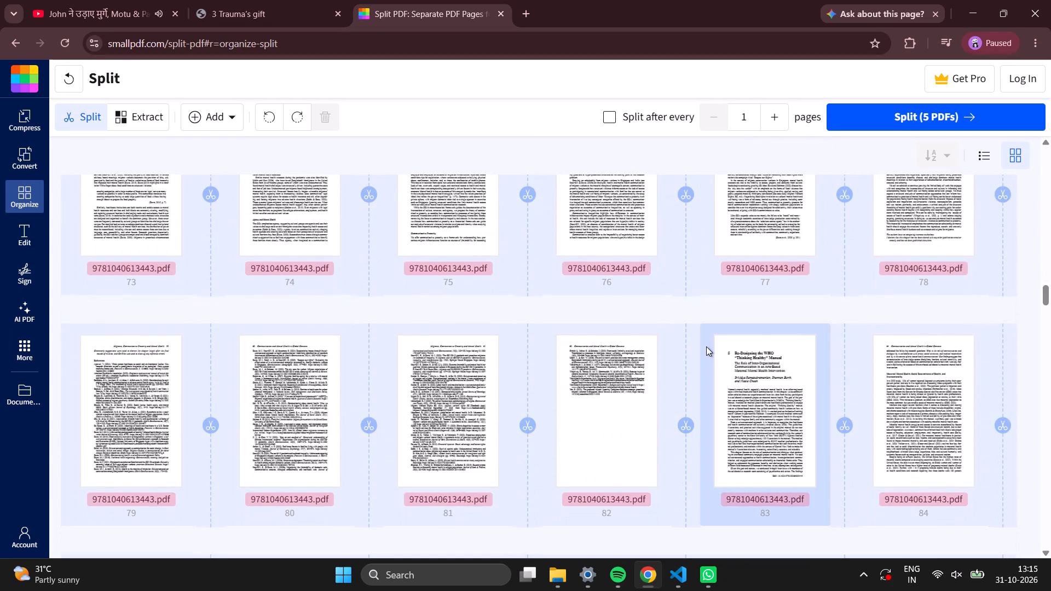
click(683, 417)
Add a split point between pages 98 and 99, where chapter 6 begins.
scroll(686, 413, down, 4)
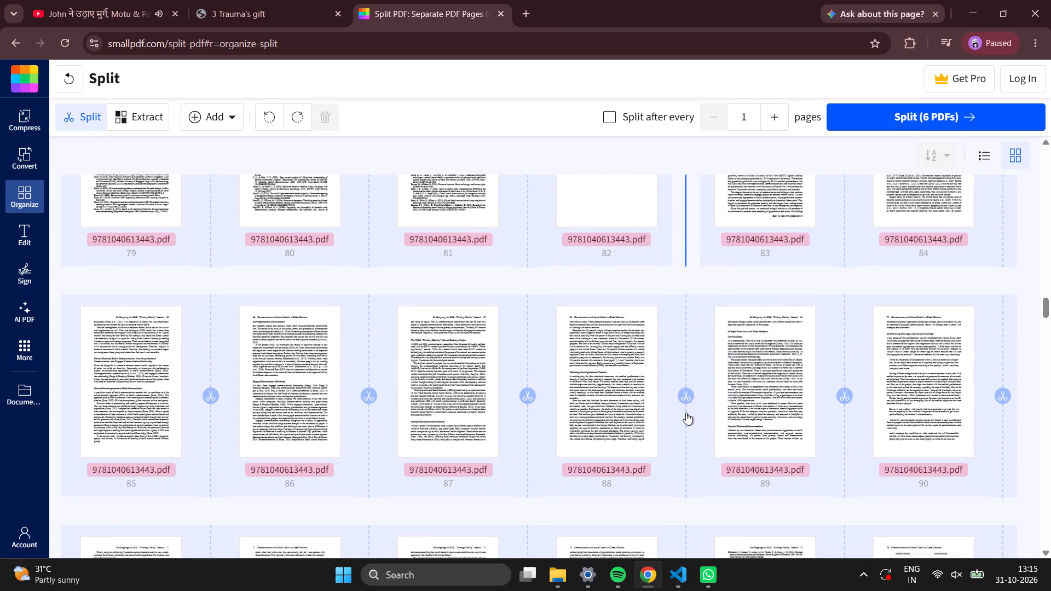
scroll(667, 404, down, 3)
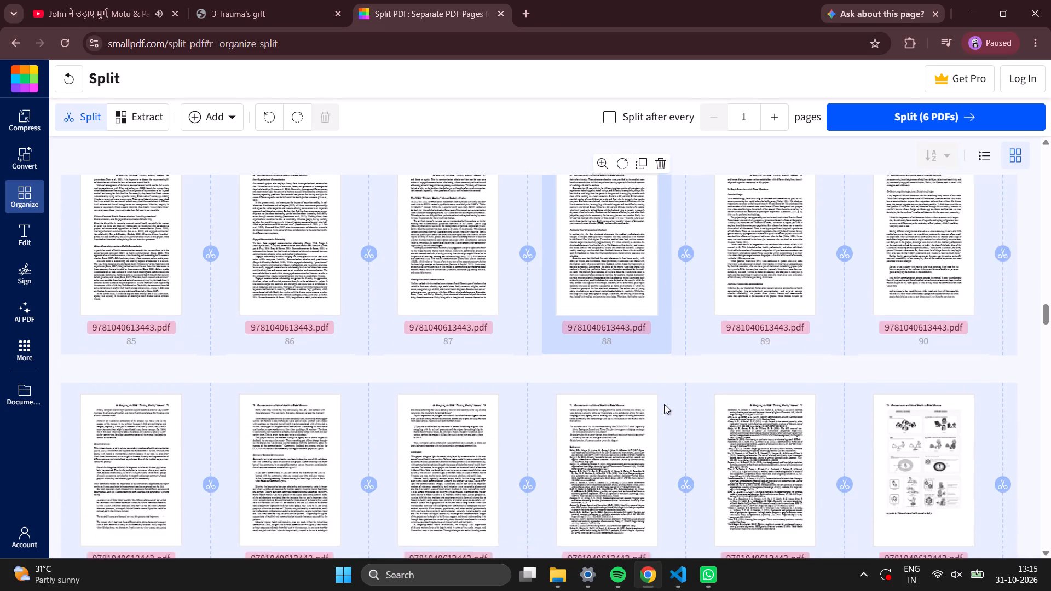
scroll(659, 401, down, 2)
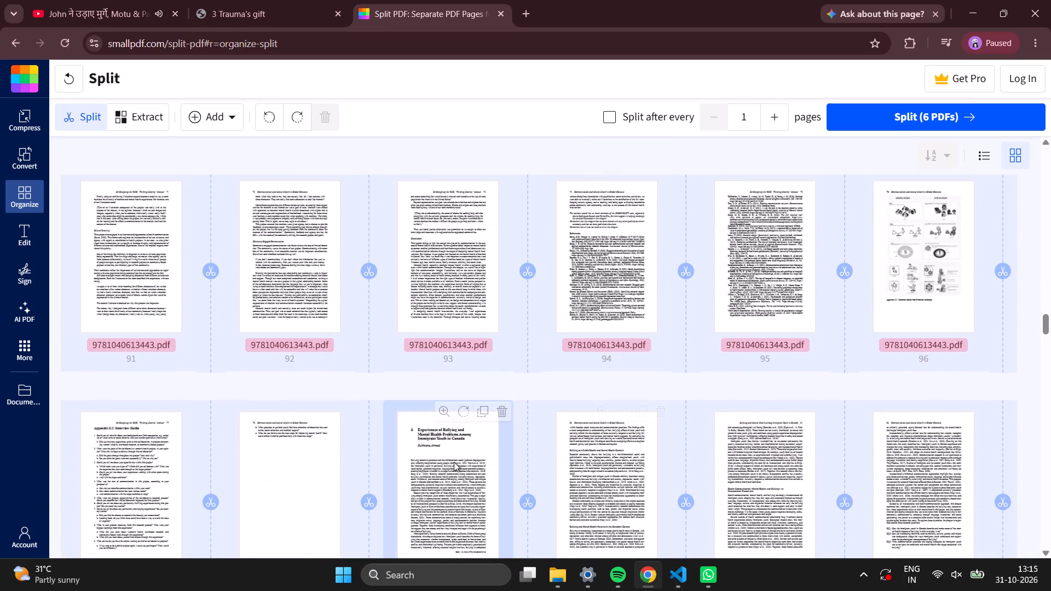
click(367, 500)
Add a split point between pages 133 and 134, where chapter 8 begins.
scroll(419, 461, down, 3)
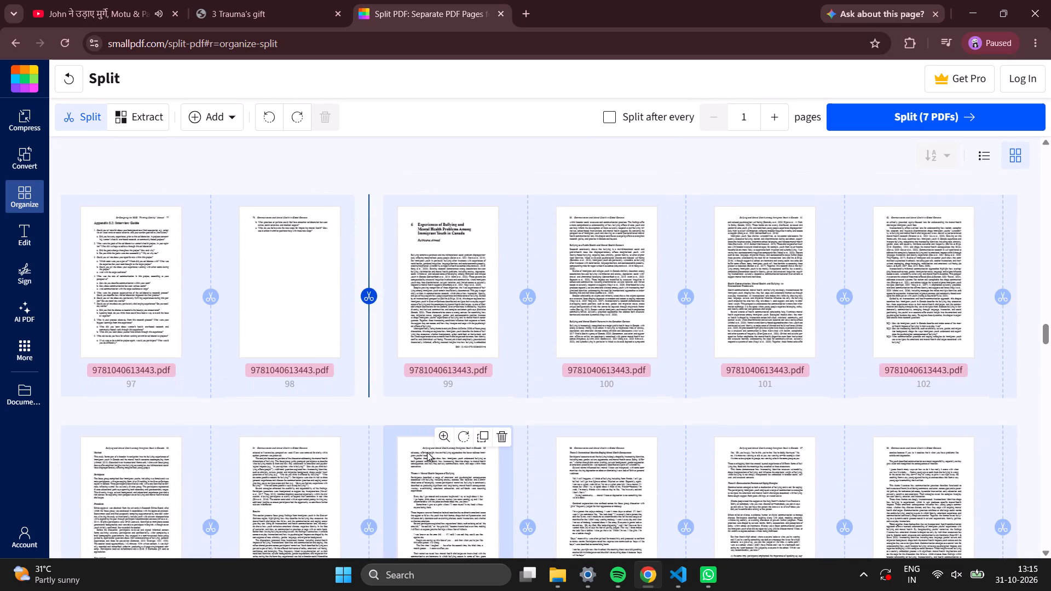
scroll(428, 451, down, 6)
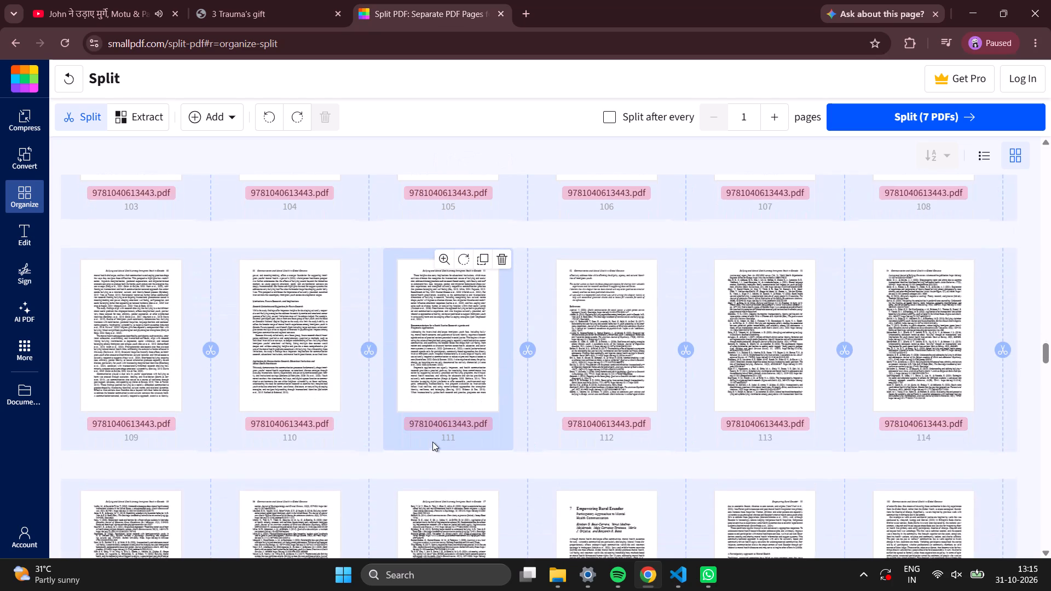
scroll(432, 442, down, 5)
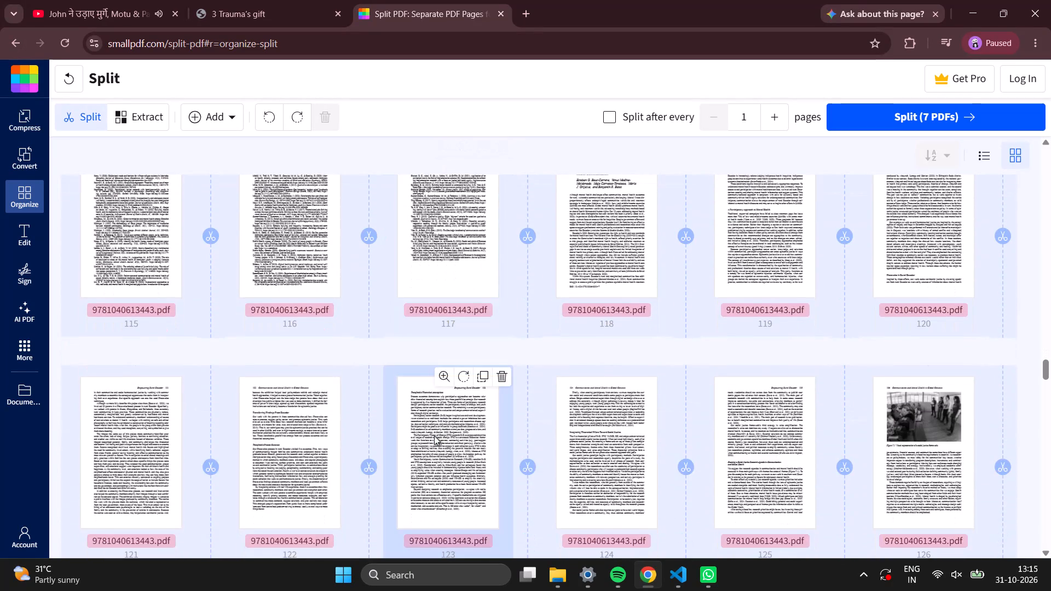
scroll(434, 436, down, 3)
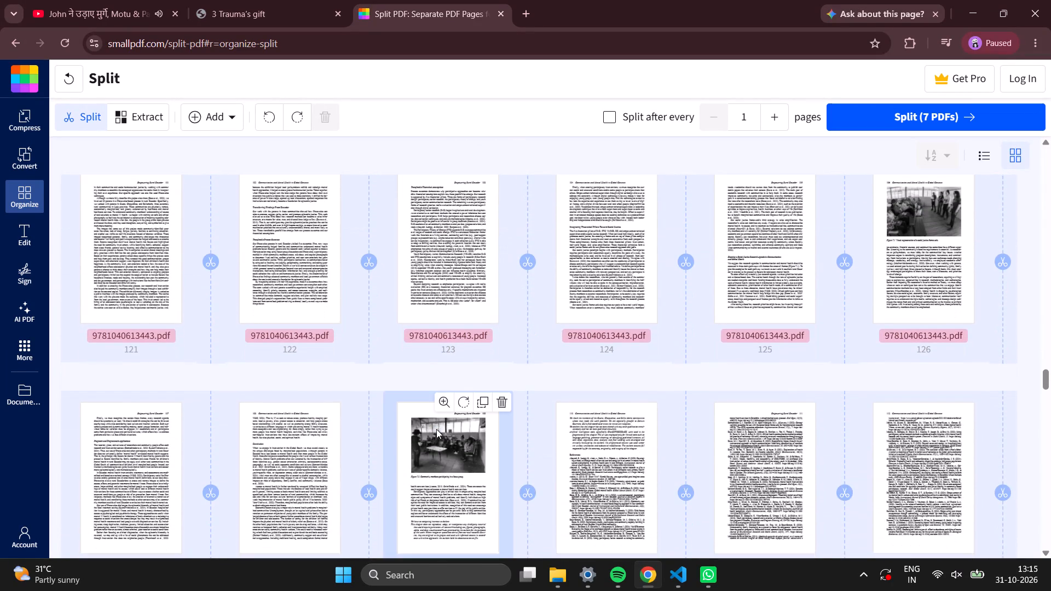
scroll(436, 429, down, 3)
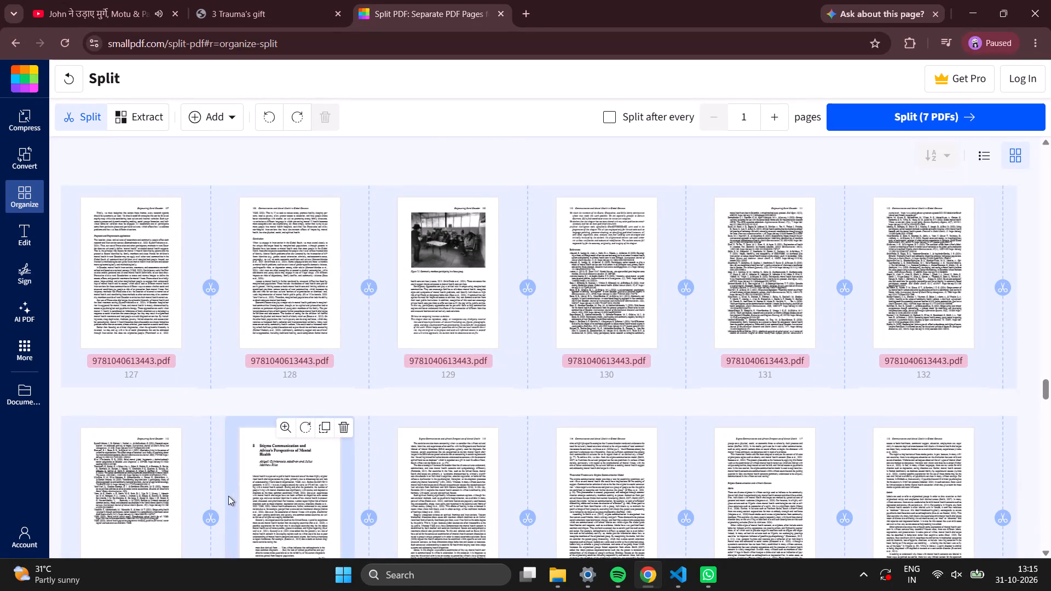
click(210, 509)
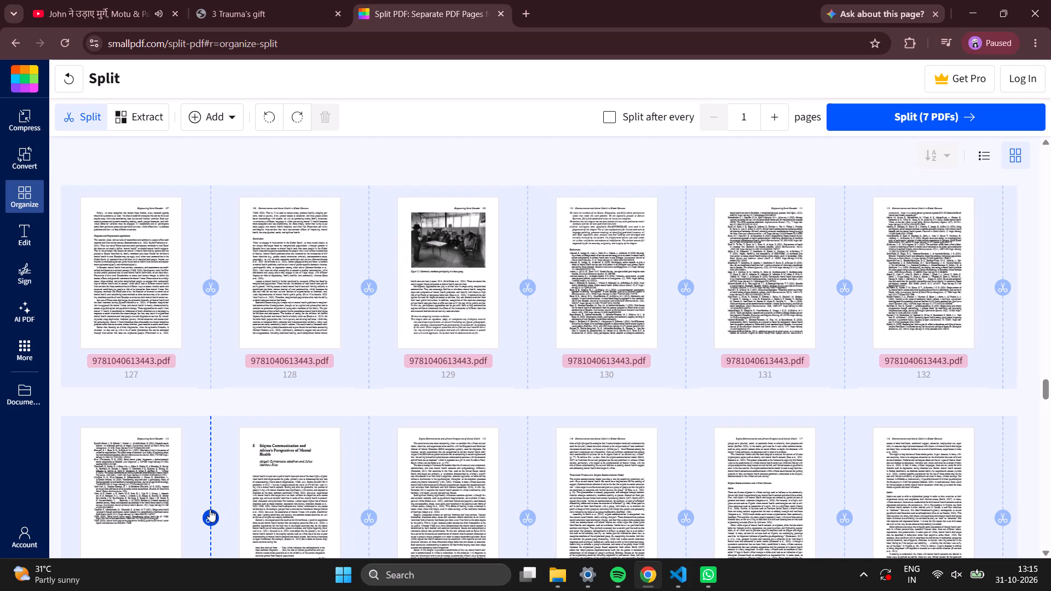
Add a split point between pages 147 and 148, where chapter 9 begins.
scroll(290, 467, down, 4)
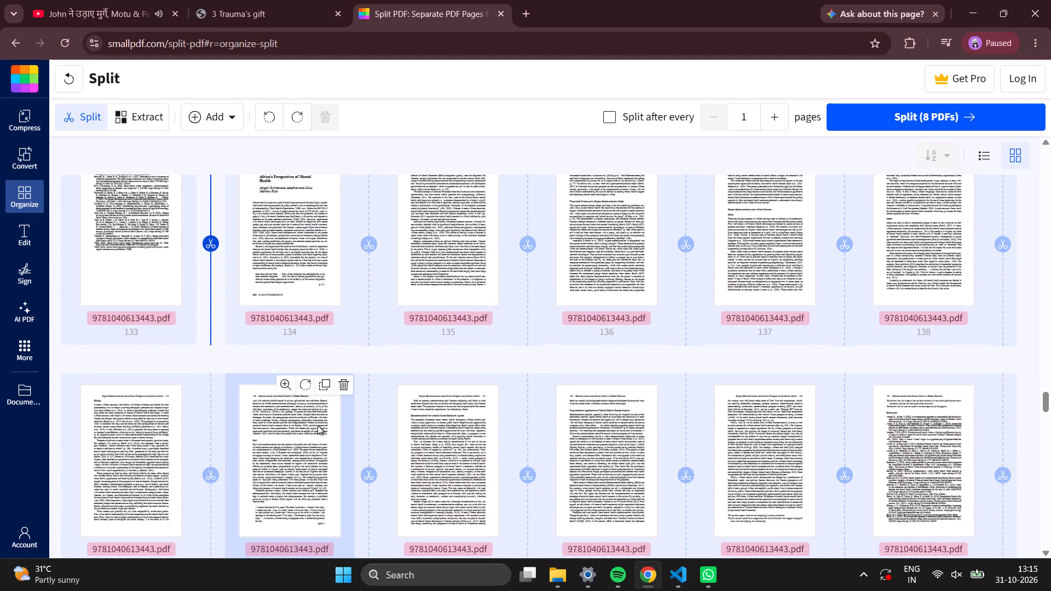
scroll(318, 402, down, 3)
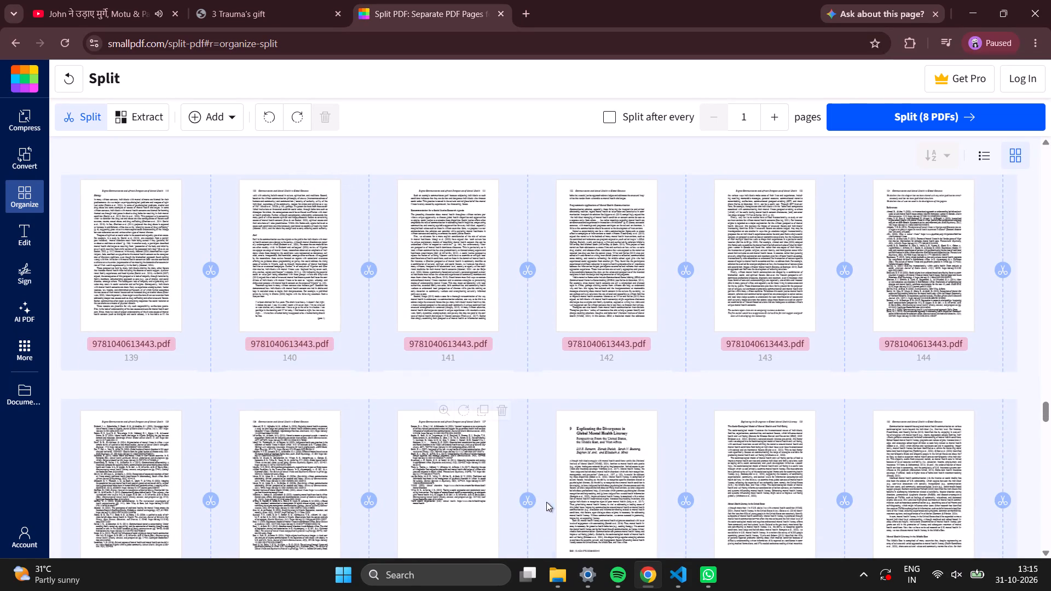
click(531, 504)
Add a split point between pages 160 and 161, where chapter 10 begins.
scroll(534, 490, down, 2)
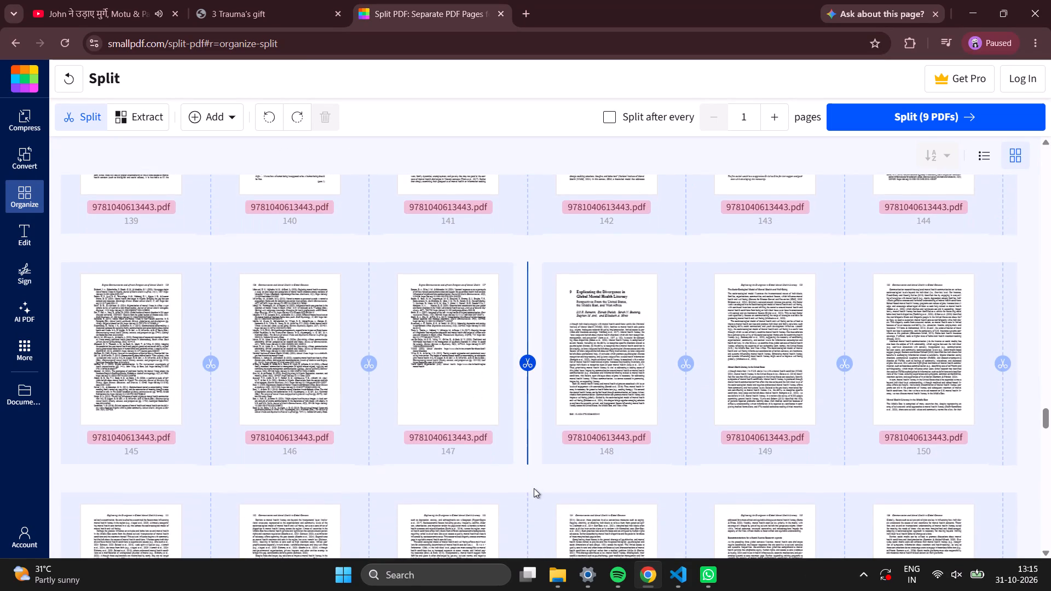
scroll(534, 486, down, 5)
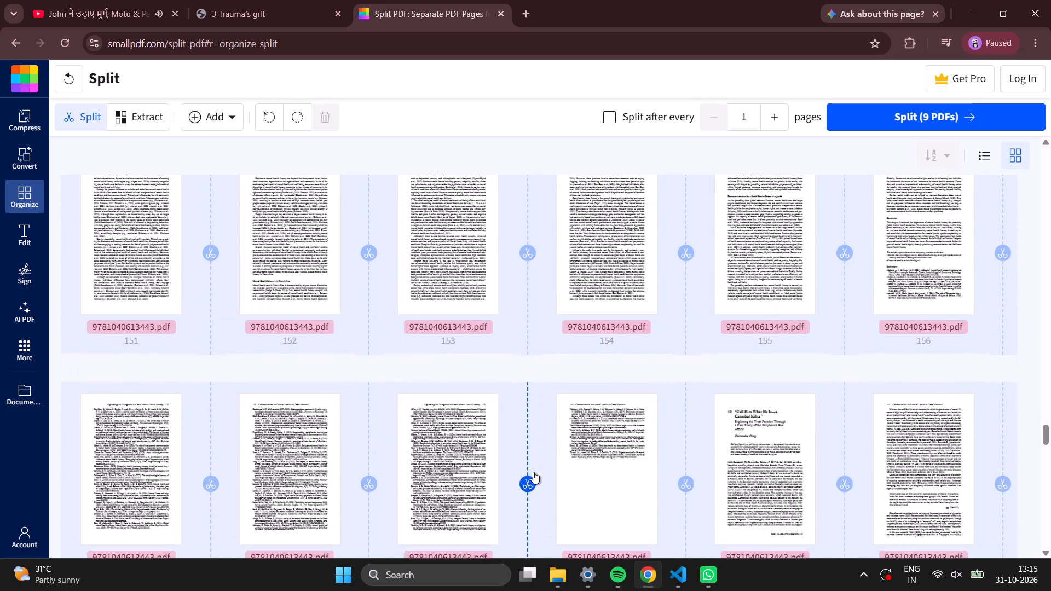
scroll(532, 471, down, 1)
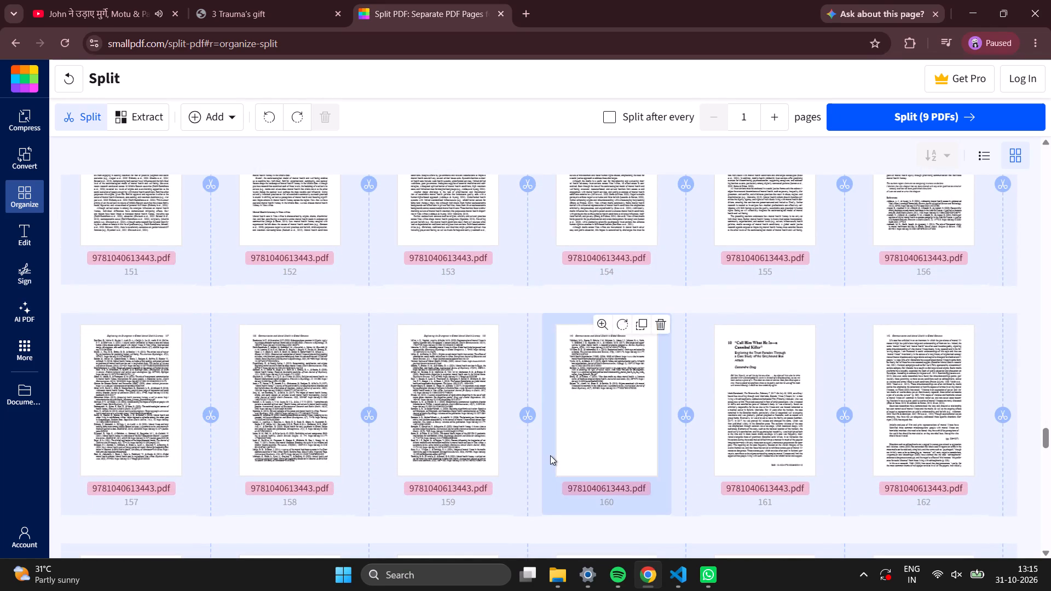
scroll(659, 354, up, 5)
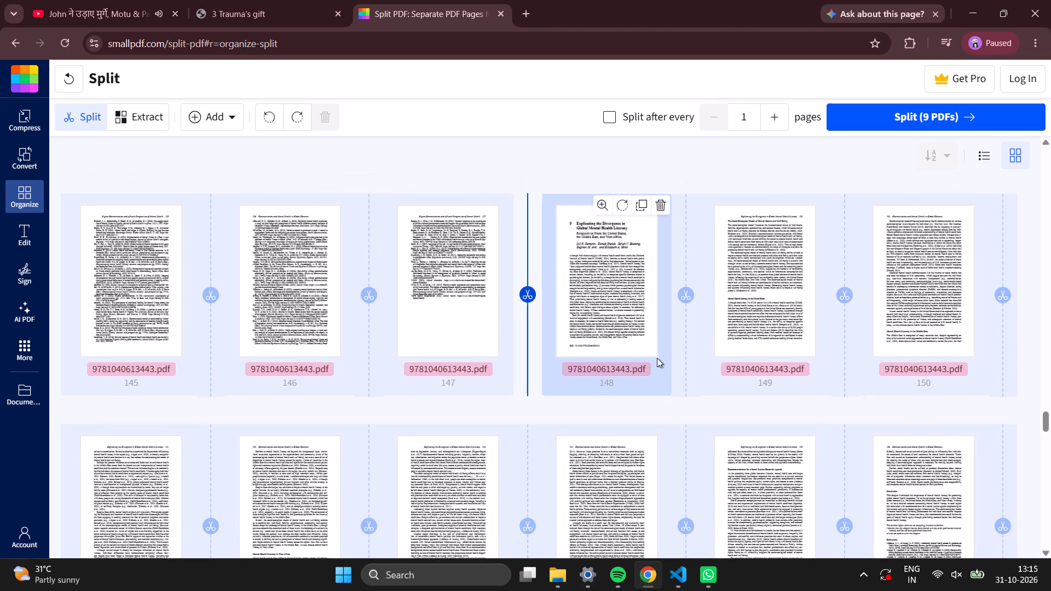
scroll(656, 360, down, 1)
scroll(656, 360, up, 1)
scroll(656, 360, down, 4)
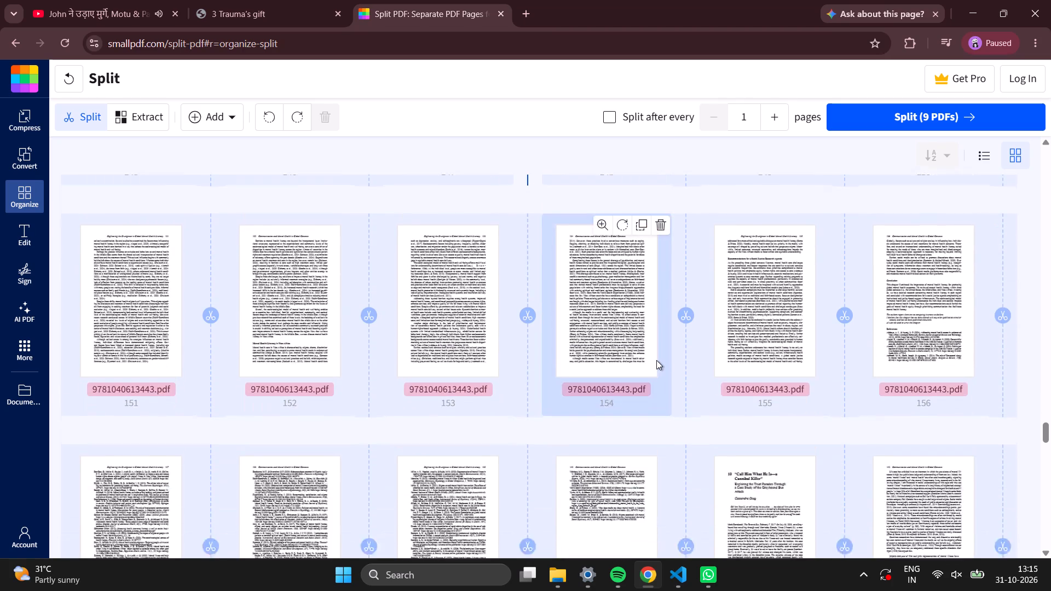
click(688, 486)
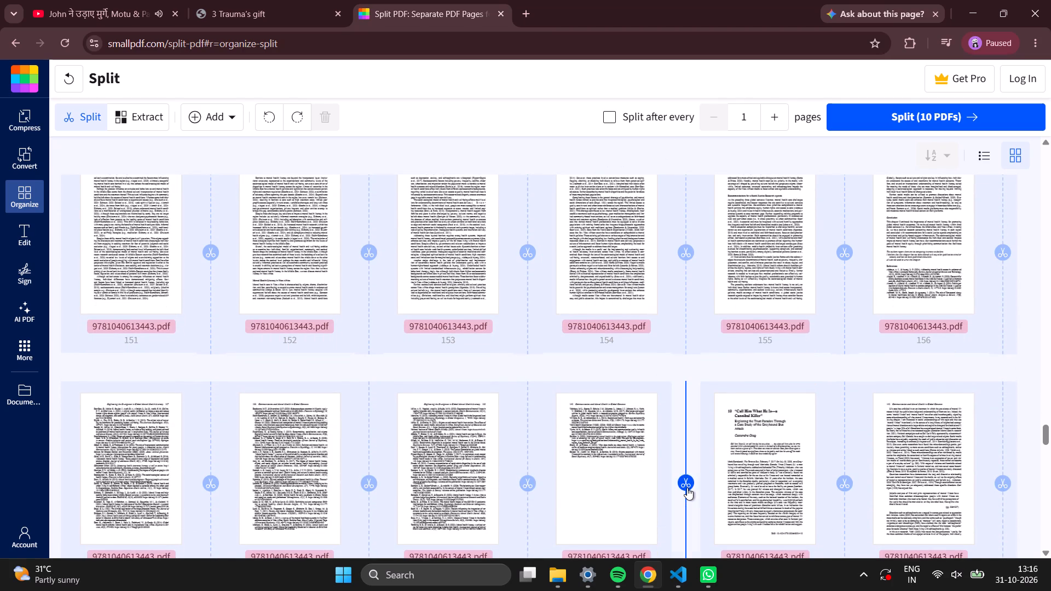
Add a split point between pages 175 and 176, where chapter 11 begins.
scroll(687, 485, down, 6)
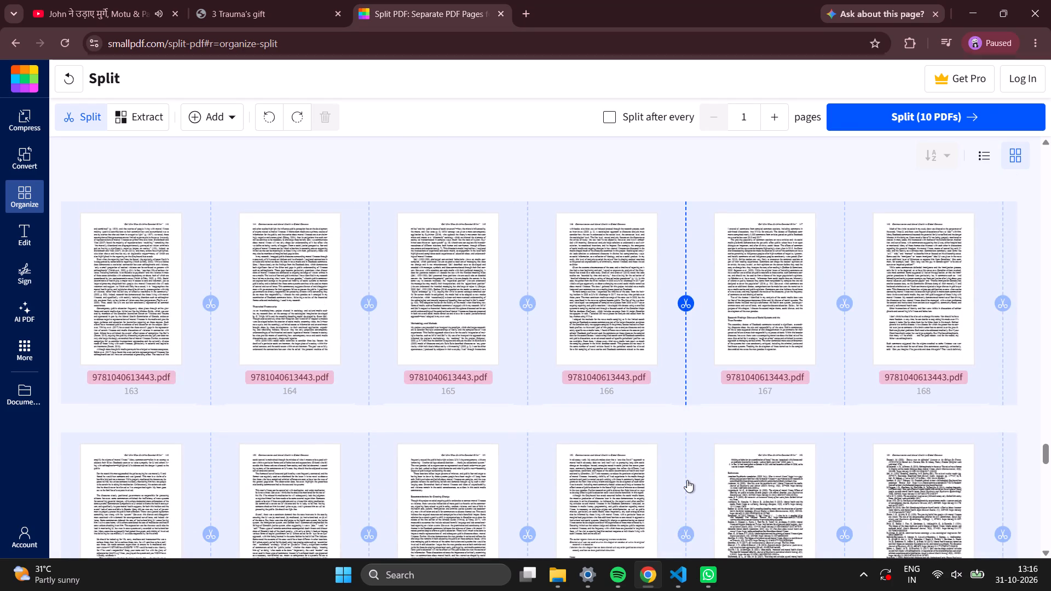
scroll(687, 479, down, 4)
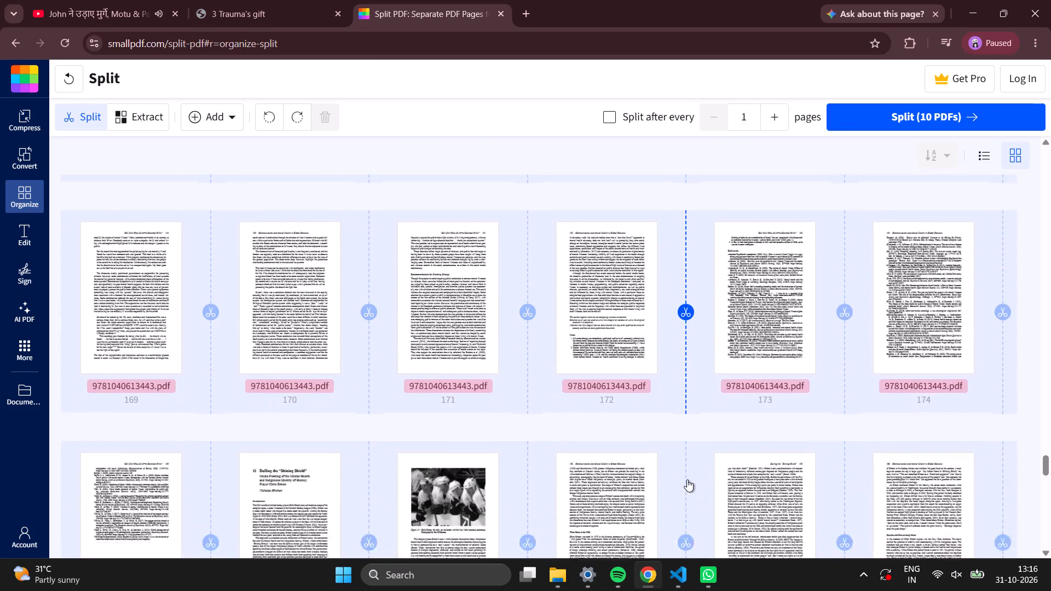
click(208, 484)
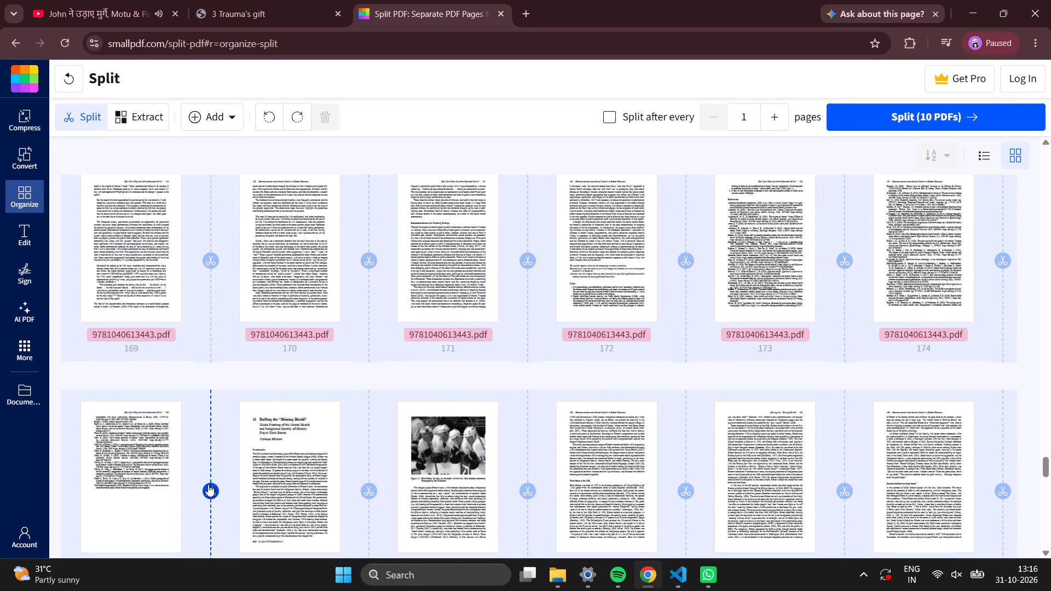
Add a split point between pages 188 and 189, where chapter 12 begins.
scroll(315, 456, down, 5)
scroll(443, 431, down, 1)
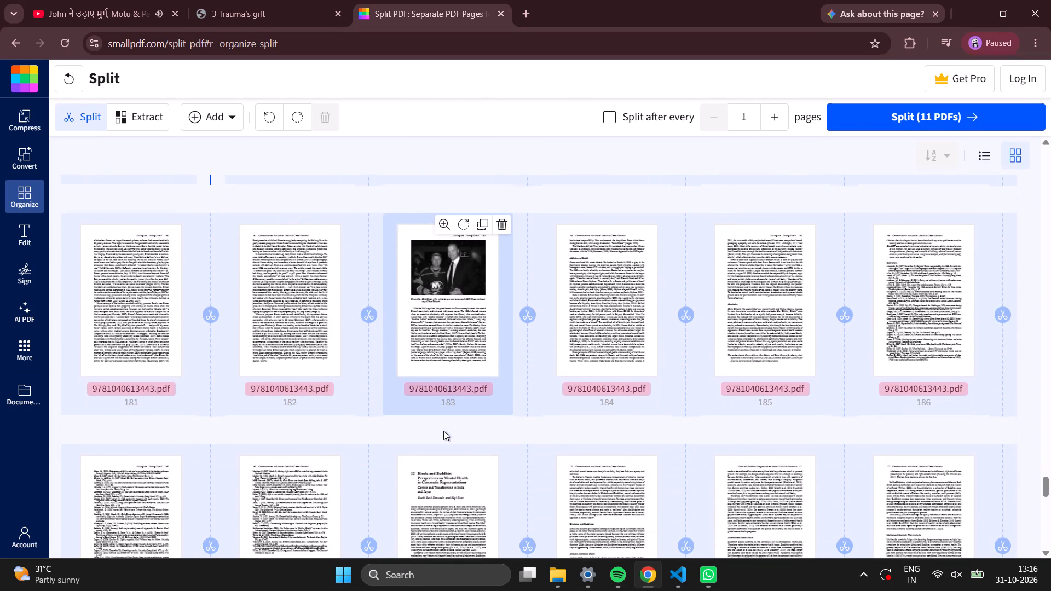
scroll(529, 418, down, 2)
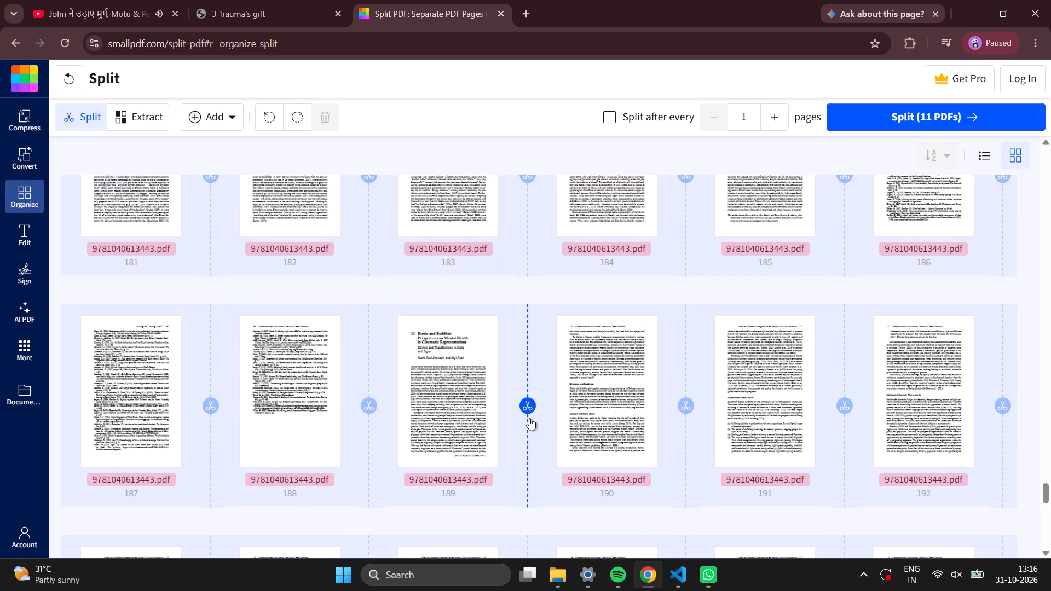
click(371, 405)
Add a split point between pages 205 and 206, where the index begins.
scroll(589, 409, down, 3)
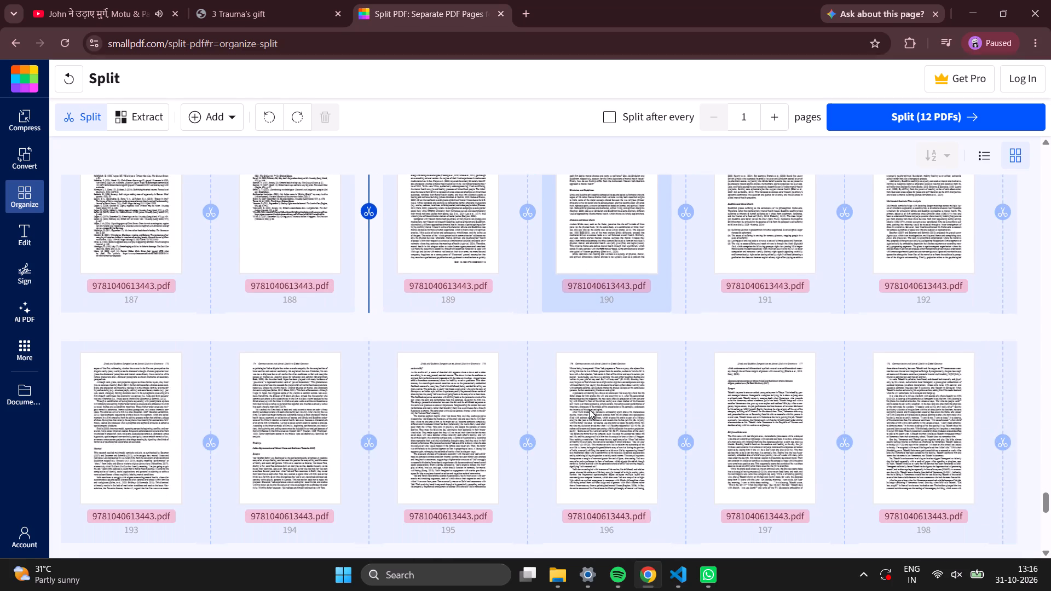
scroll(589, 409, down, 3)
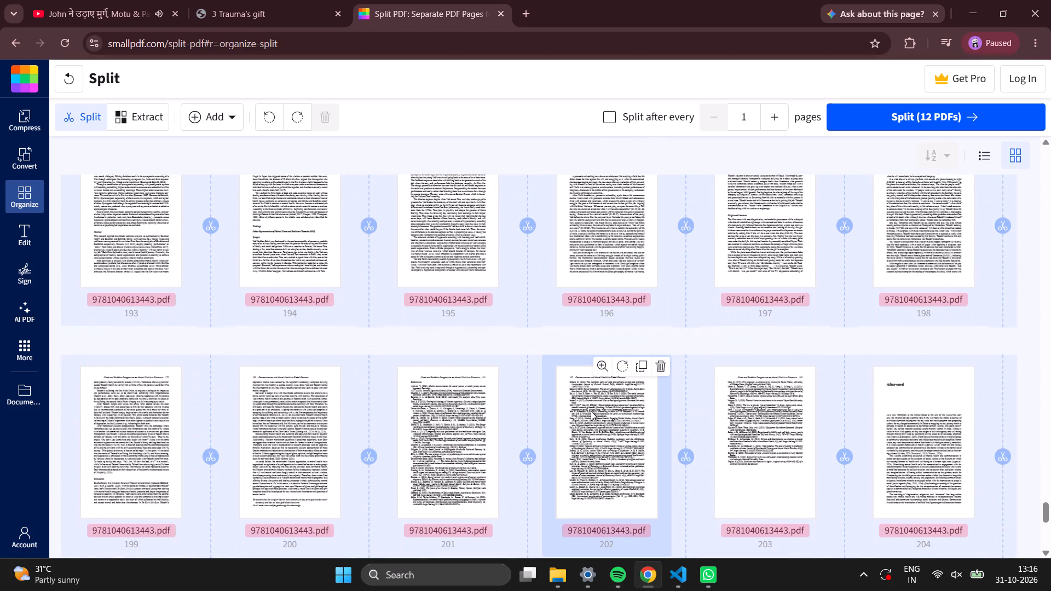
scroll(591, 411, down, 3)
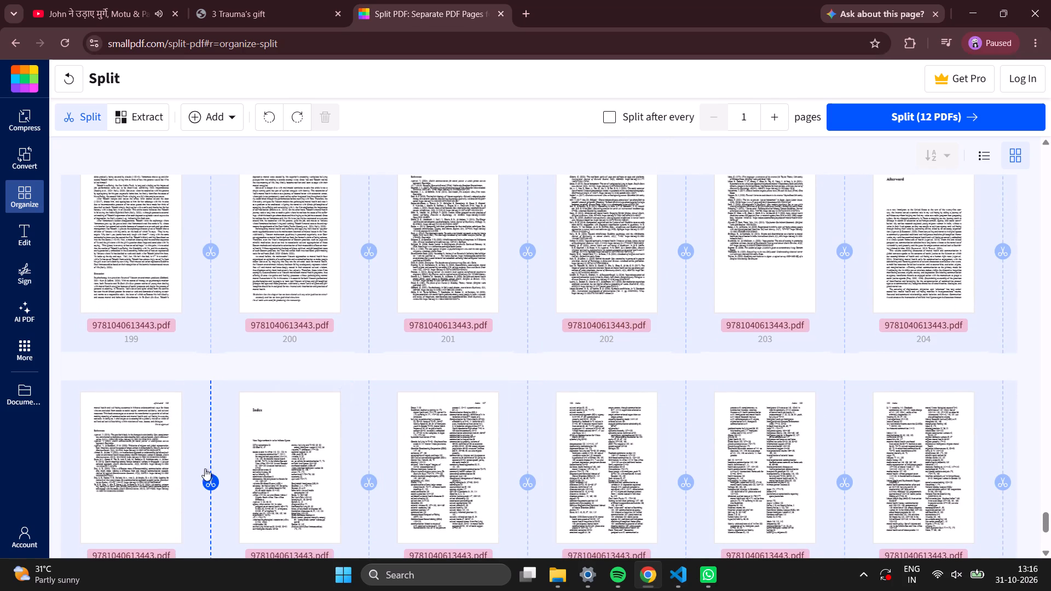
click(211, 483)
scroll(353, 435, down, 6)
scroll(395, 415, down, 5)
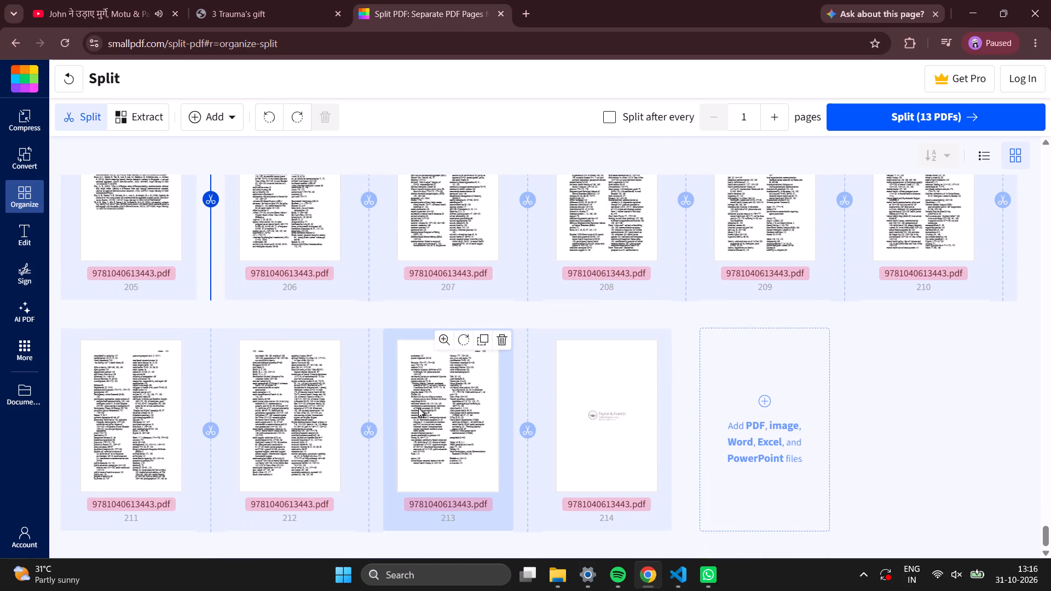
click(911, 121)
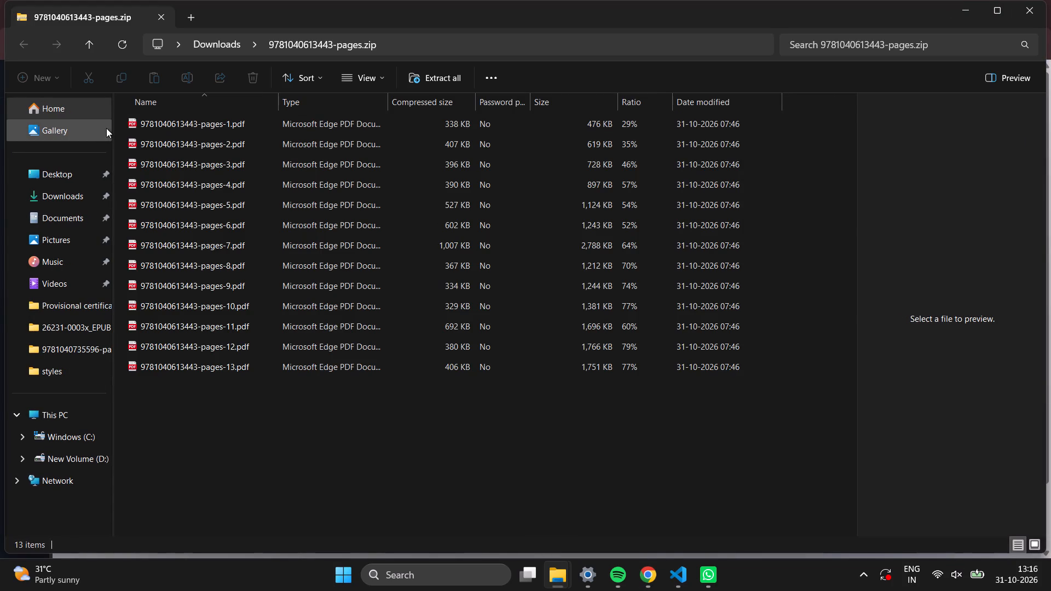
scroll(266, 173, up, 5)
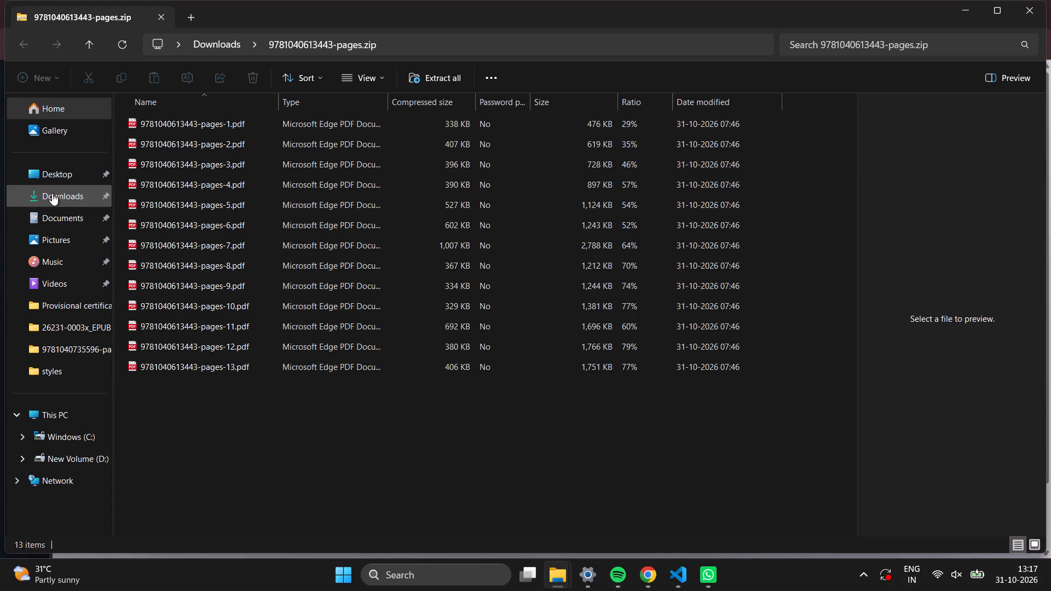
click(52, 193)
double_click(166, 122)
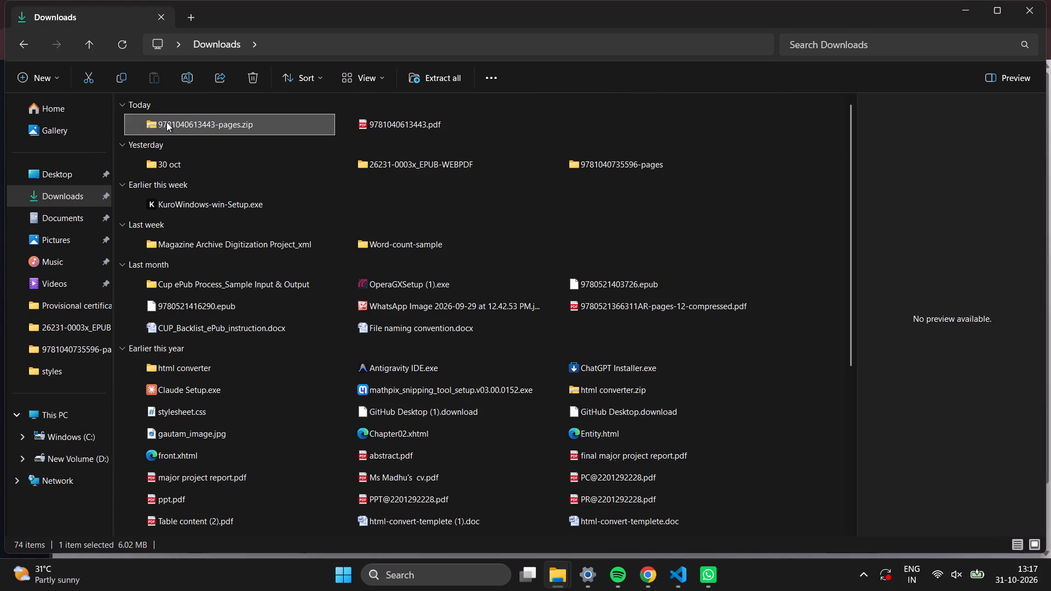
double_click(199, 123)
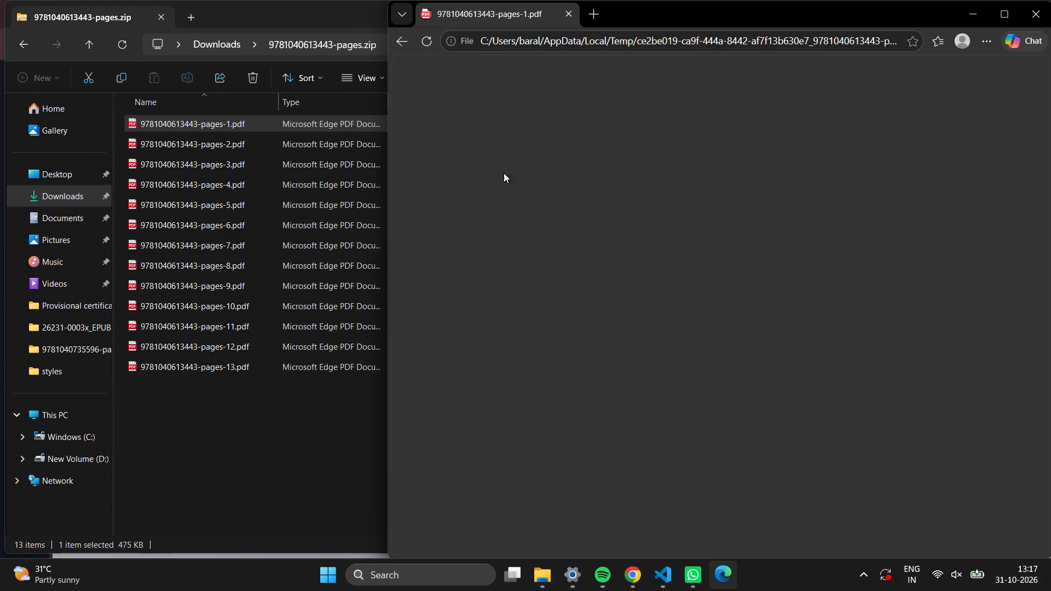
scroll(655, 172, down, 11)
scroll(657, 172, up, 14)
scroll(659, 174, down, 8)
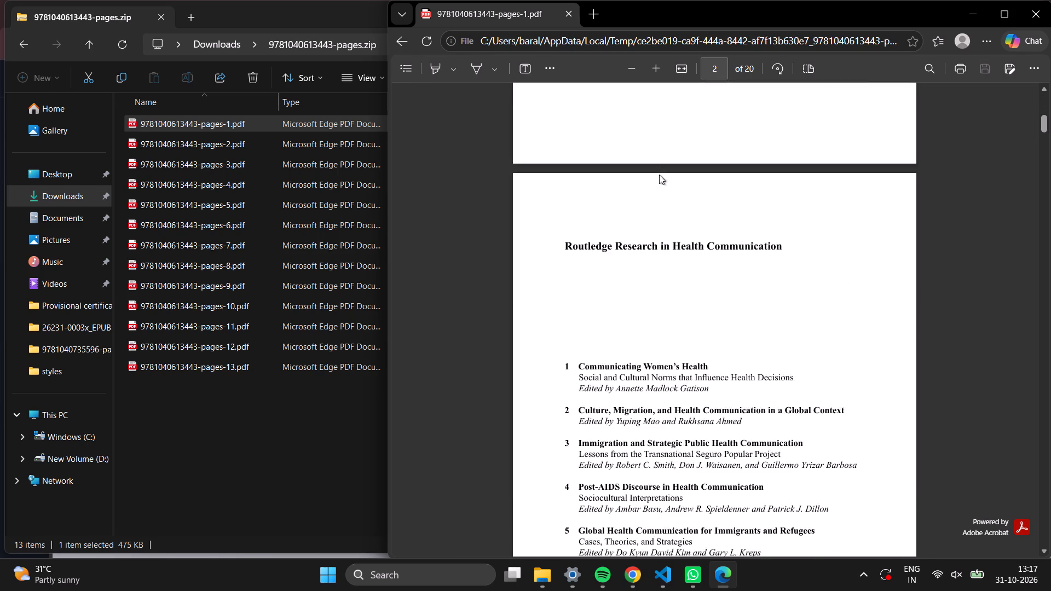
scroll(659, 175, down, 17)
scroll(660, 176, down, 20)
scroll(660, 176, down, 11)
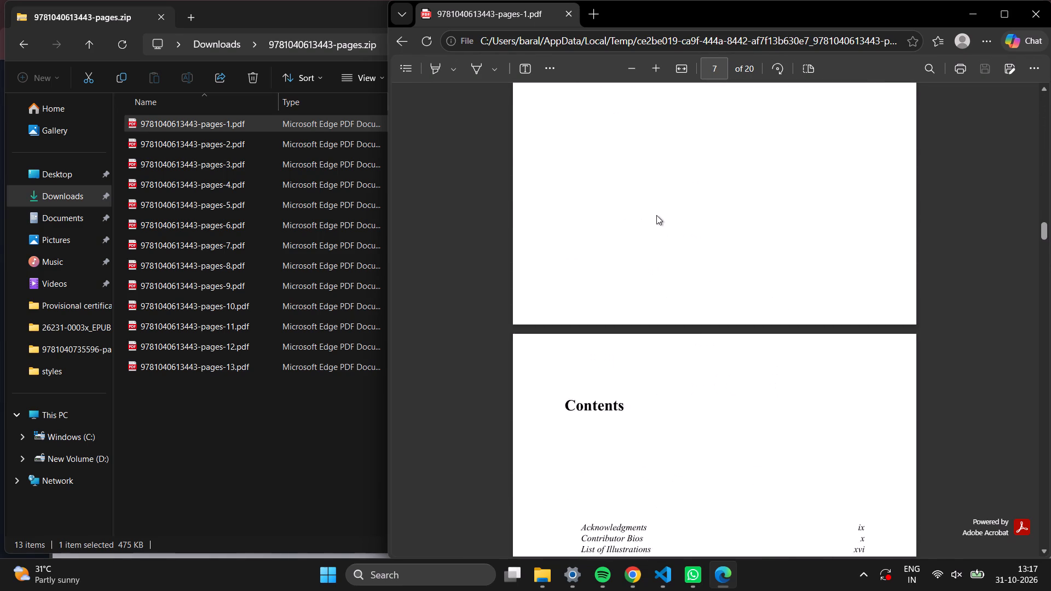
scroll(656, 215, down, 4)
scroll(657, 215, down, 20)
scroll(657, 215, down, 20)
scroll(657, 215, down, 4)
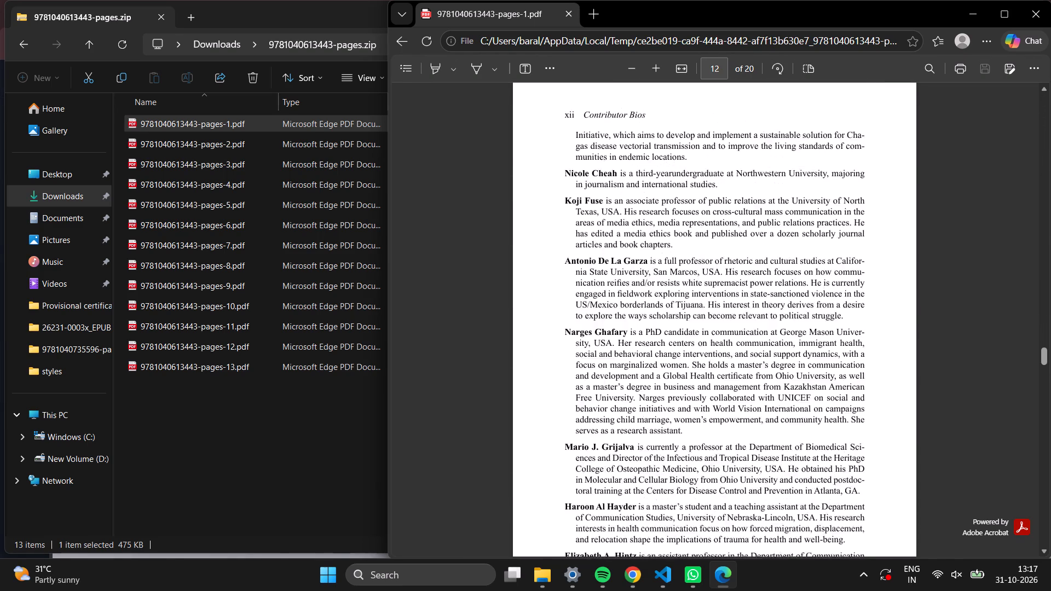
scroll(659, 216, down, 17)
scroll(657, 217, down, 8)
scroll(657, 218, down, 16)
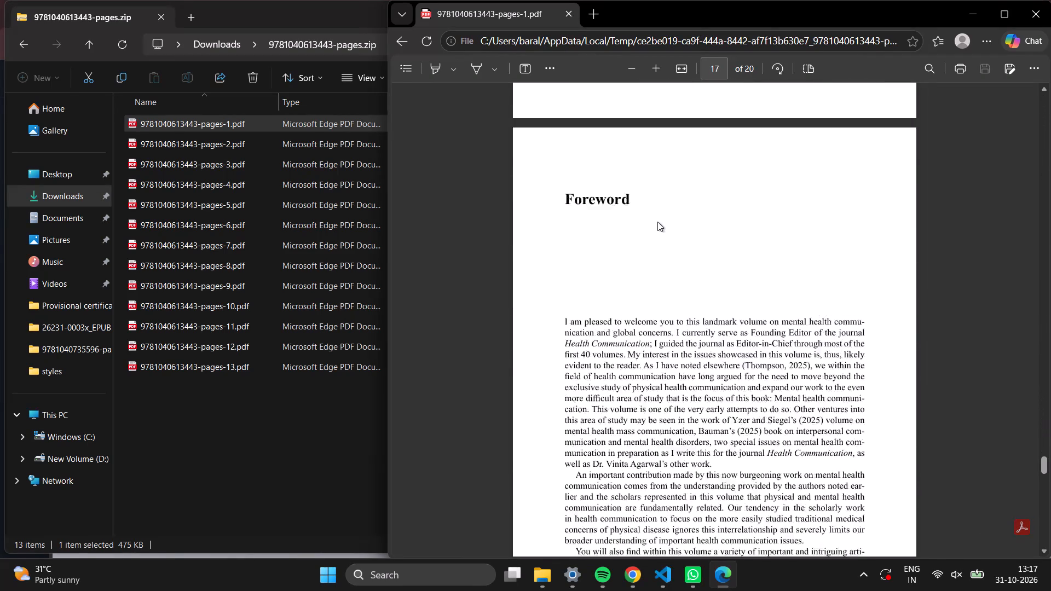
scroll(657, 222, down, 14)
scroll(657, 222, down, 15)
scroll(657, 222, down, 7)
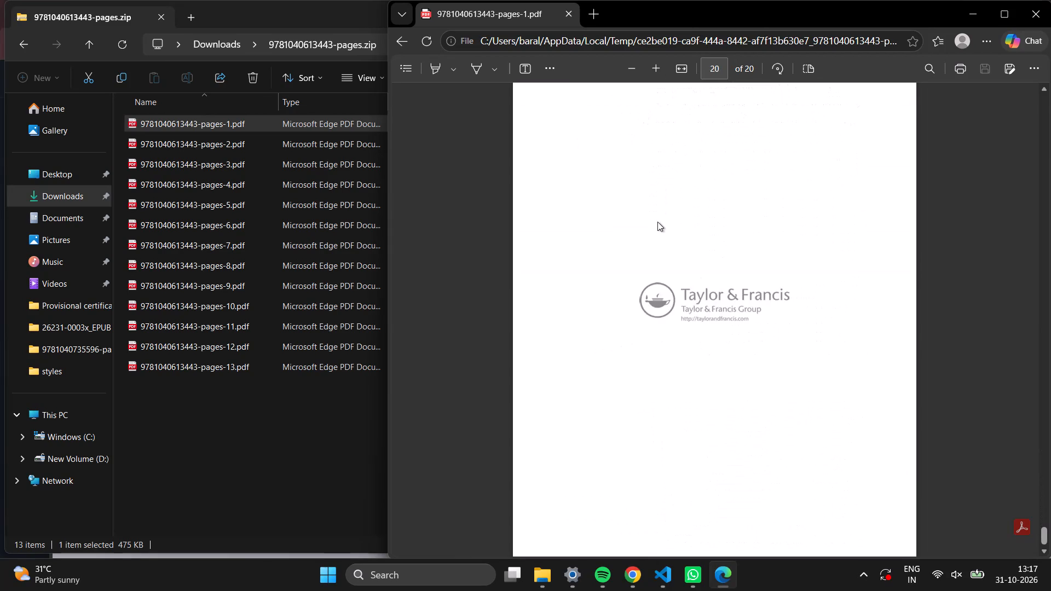
double_click(252, 143)
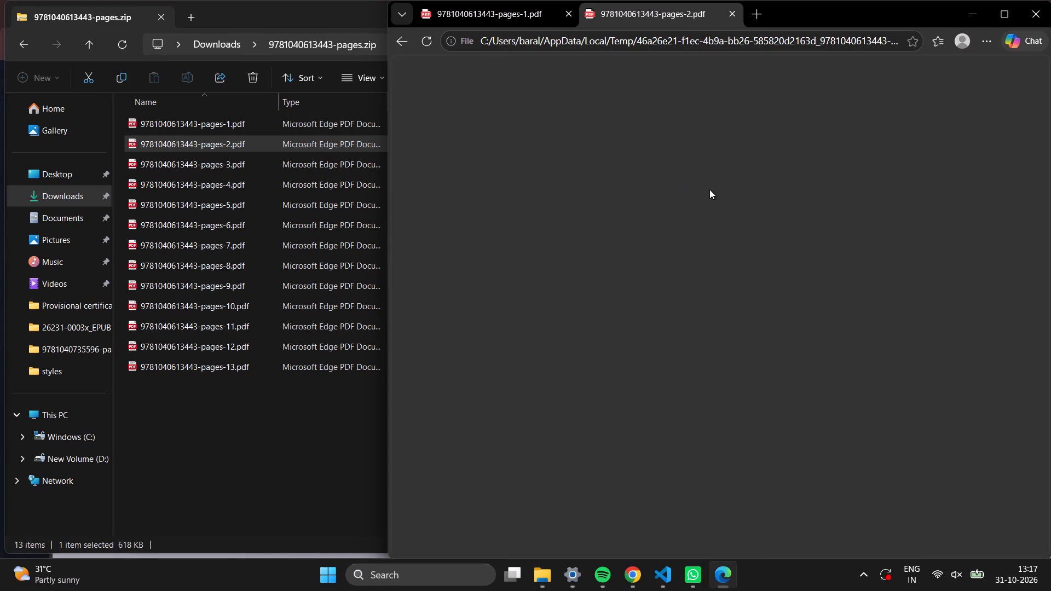
scroll(726, 190, down, 6)
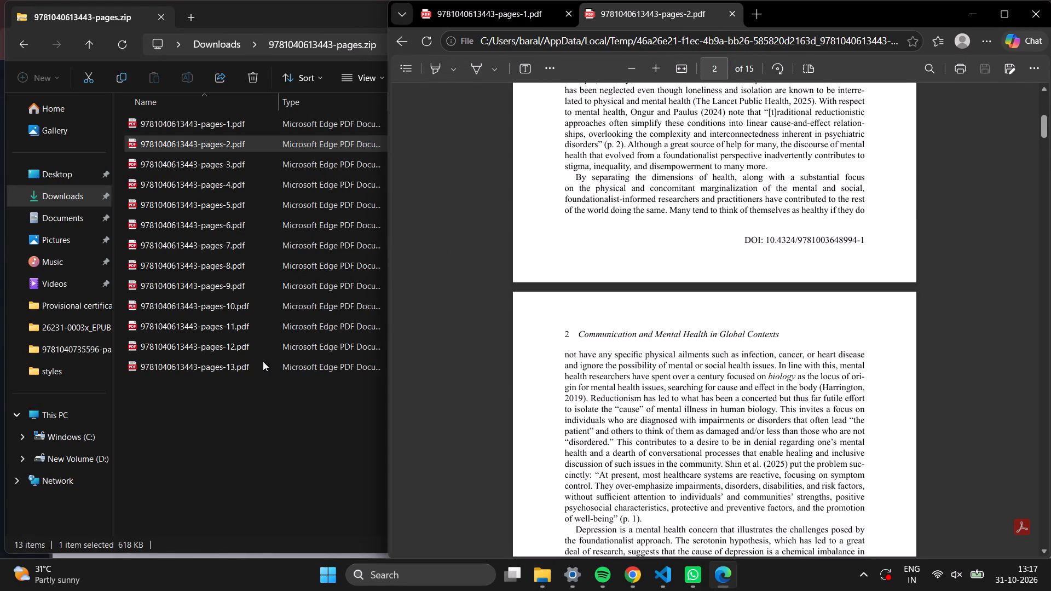
double_click(258, 364)
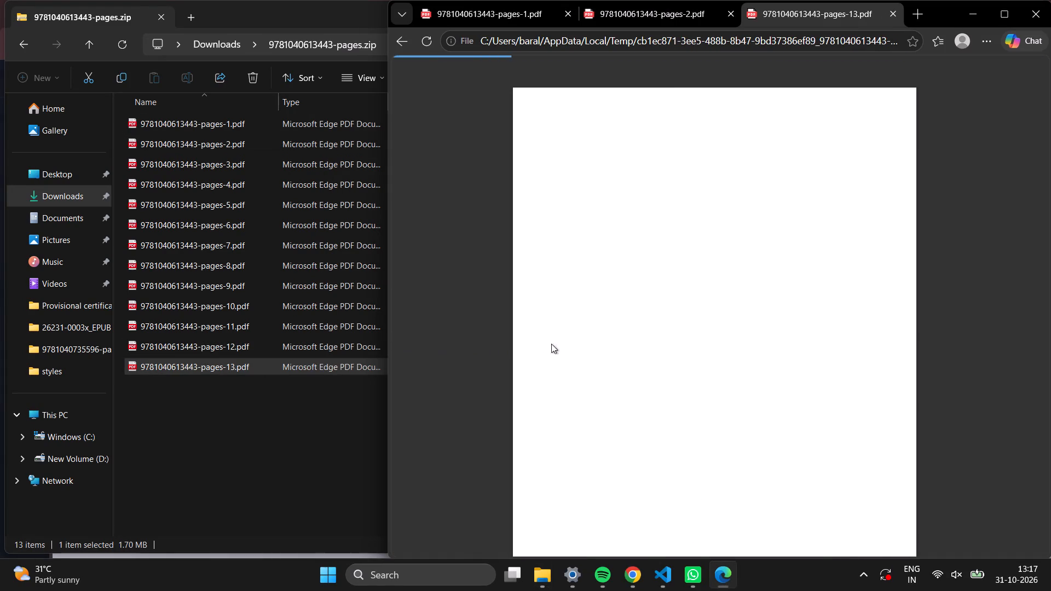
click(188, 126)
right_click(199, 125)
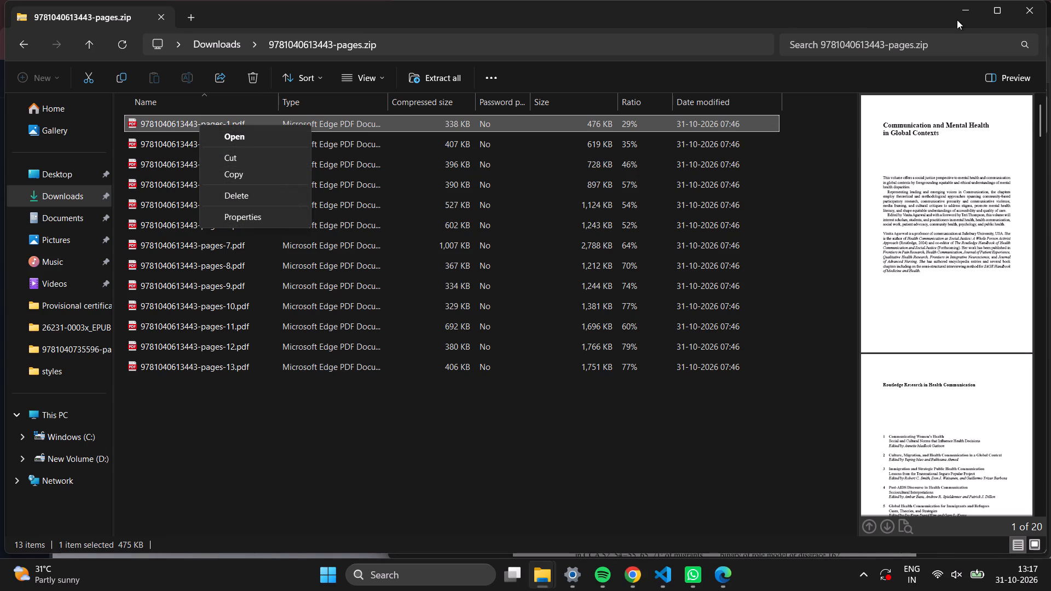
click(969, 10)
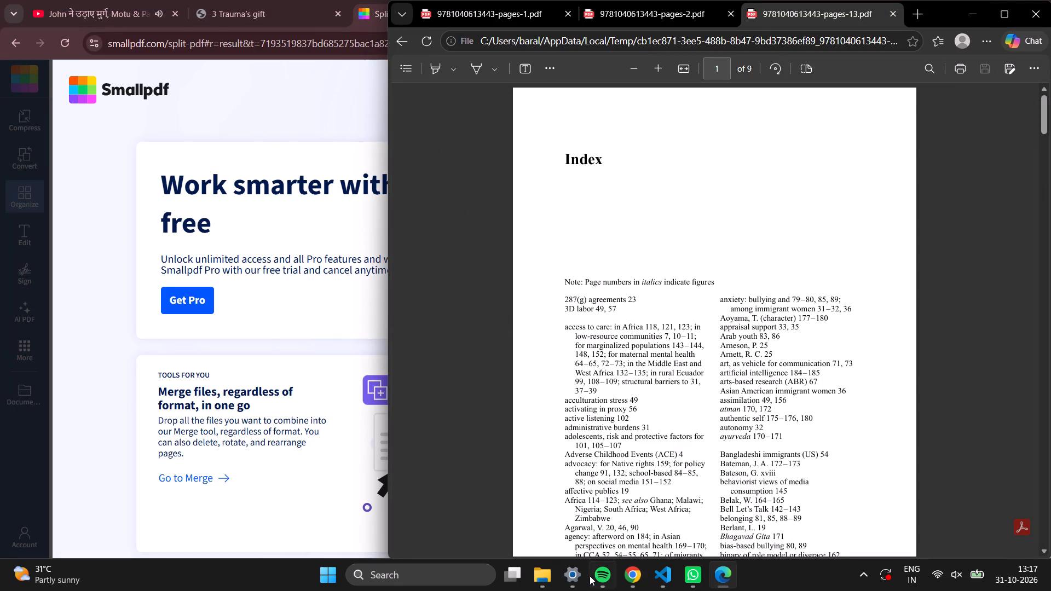
click(324, 513)
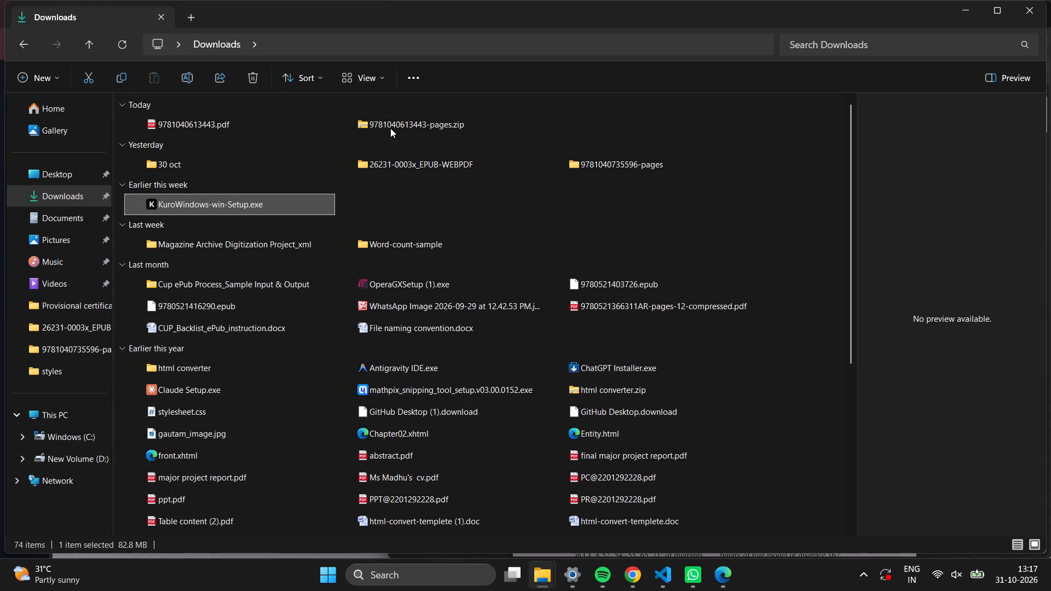
double_click(390, 128)
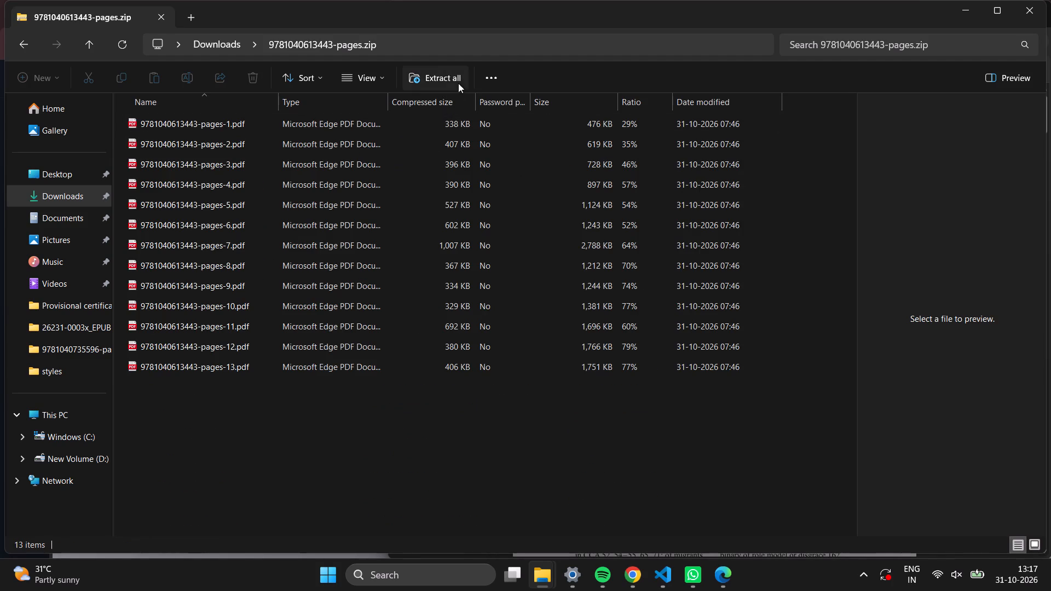
click(450, 77)
click(640, 424)
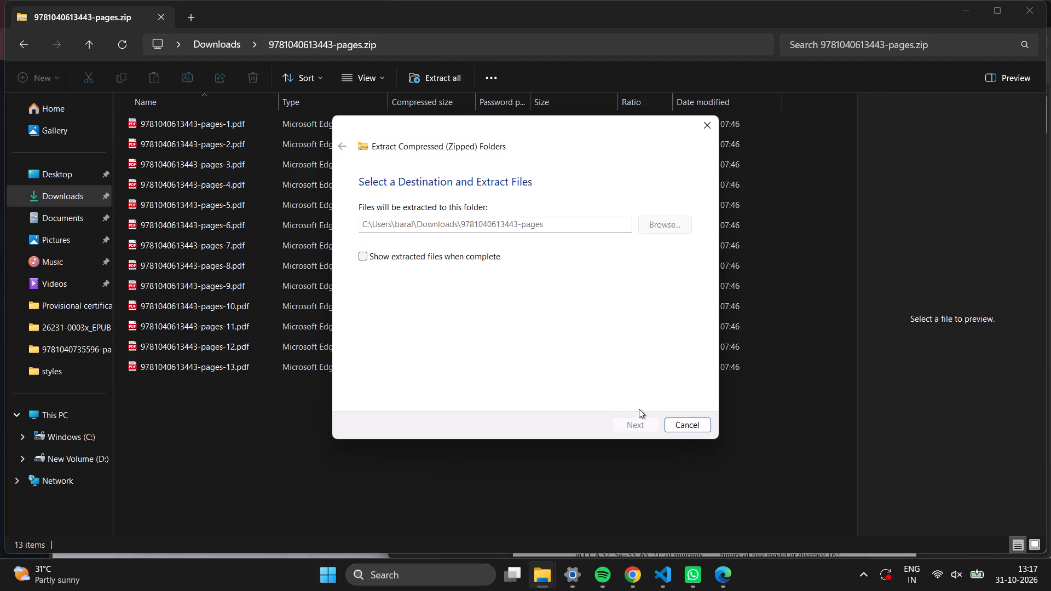
click(969, 9)
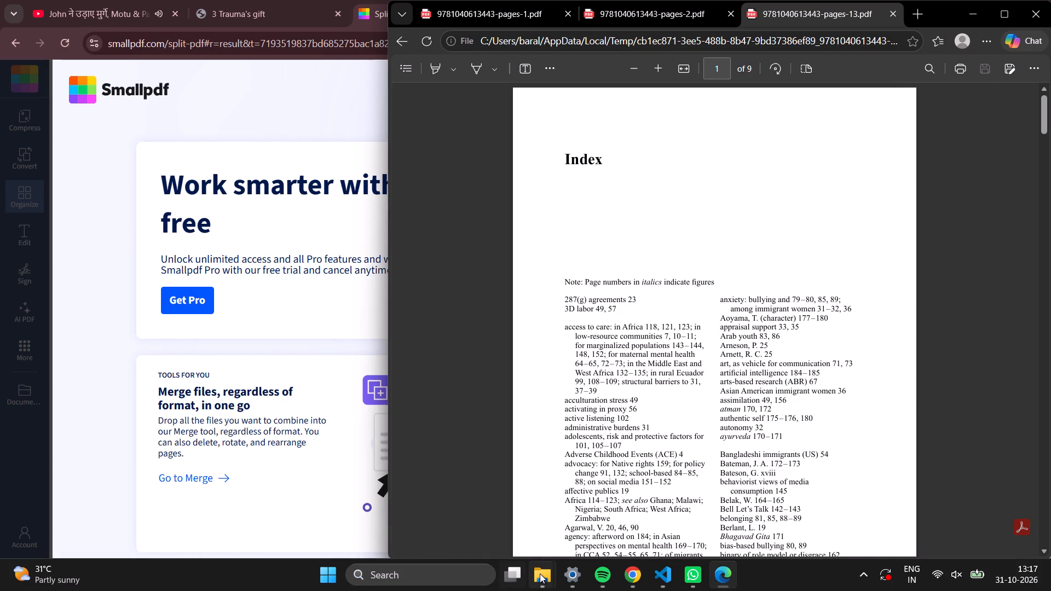
click(353, 514)
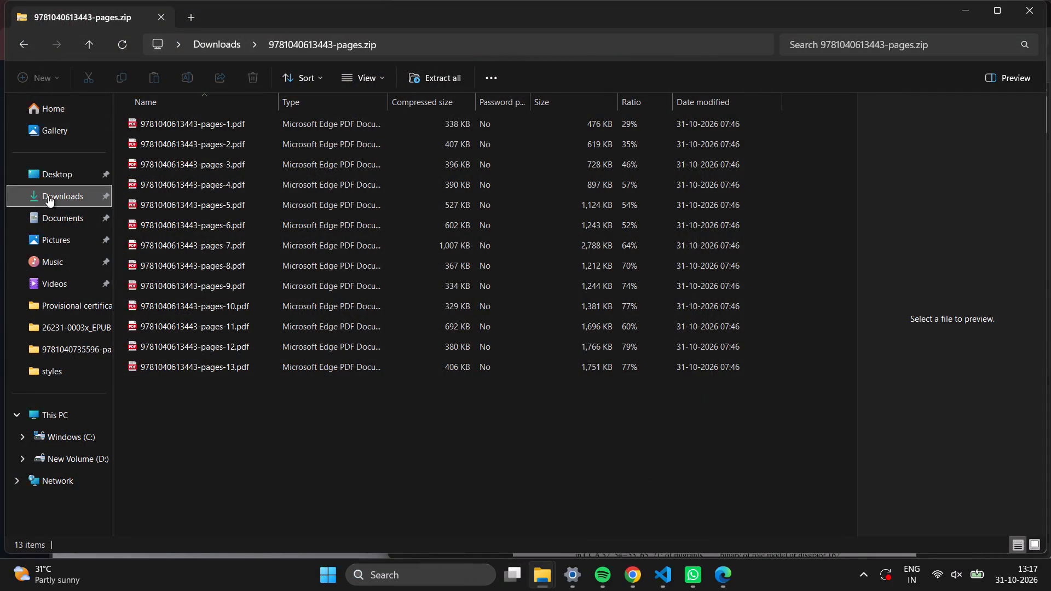
click(49, 195)
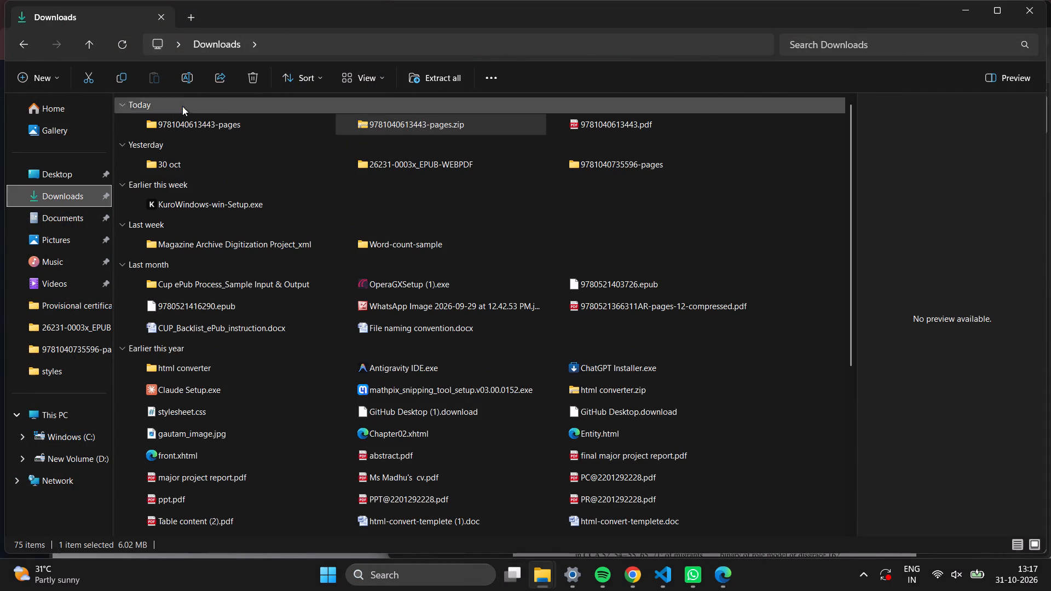
double_click(174, 124)
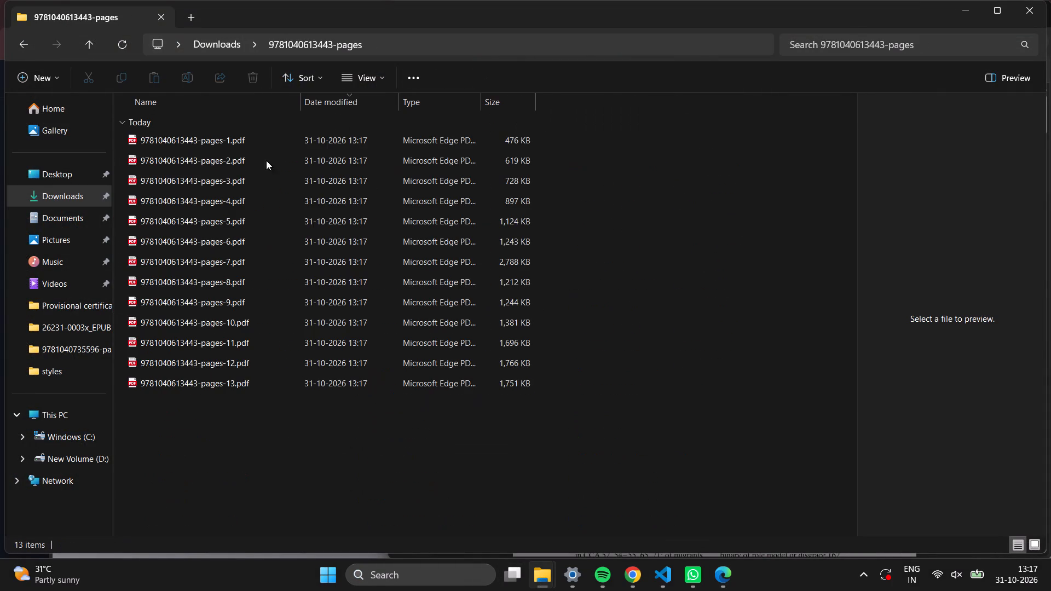
click(33, 42)
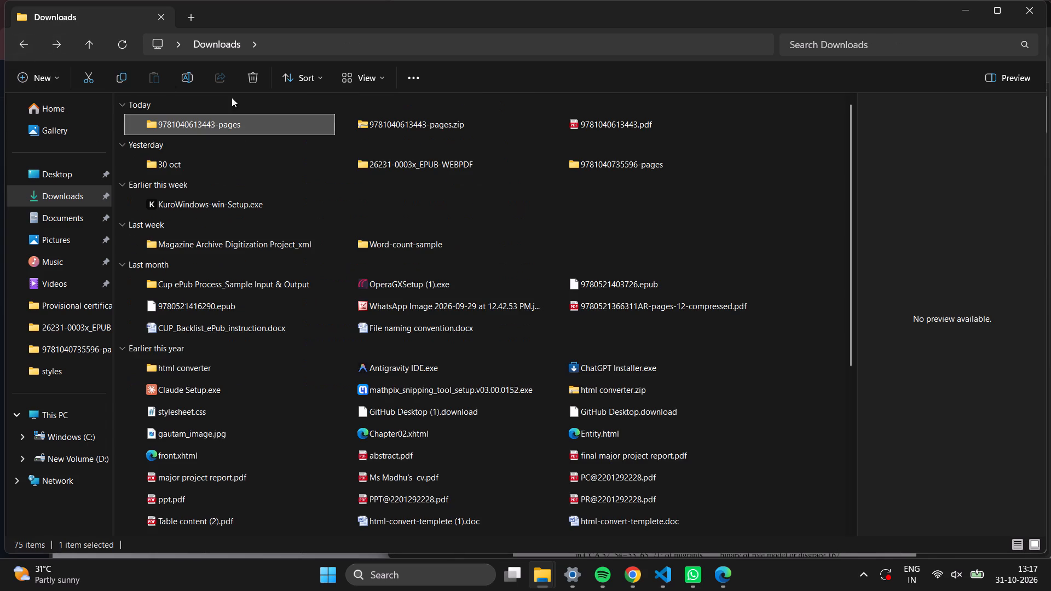
right_click(432, 128)
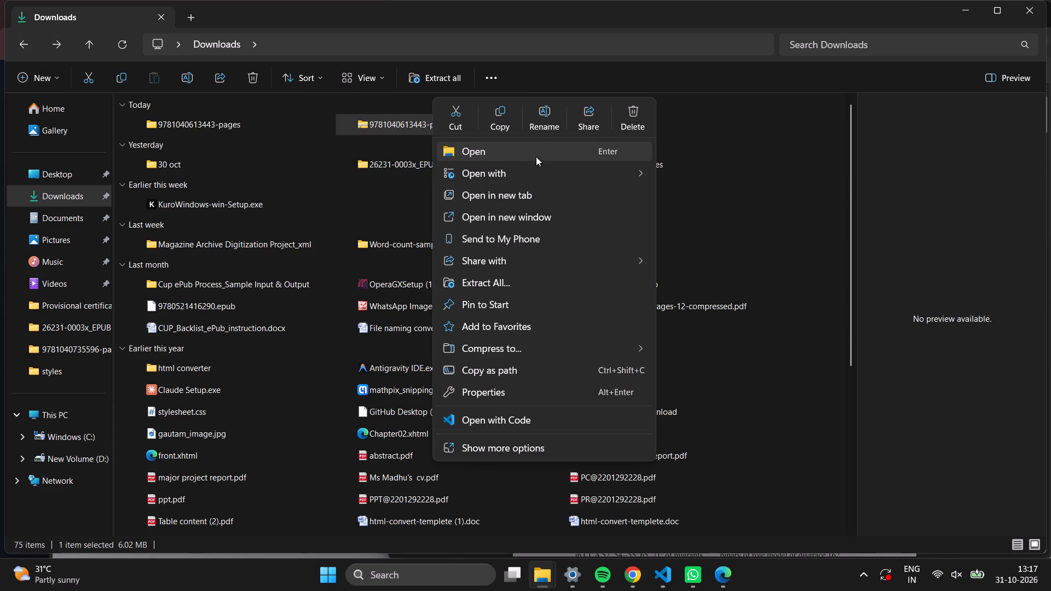
click(638, 121)
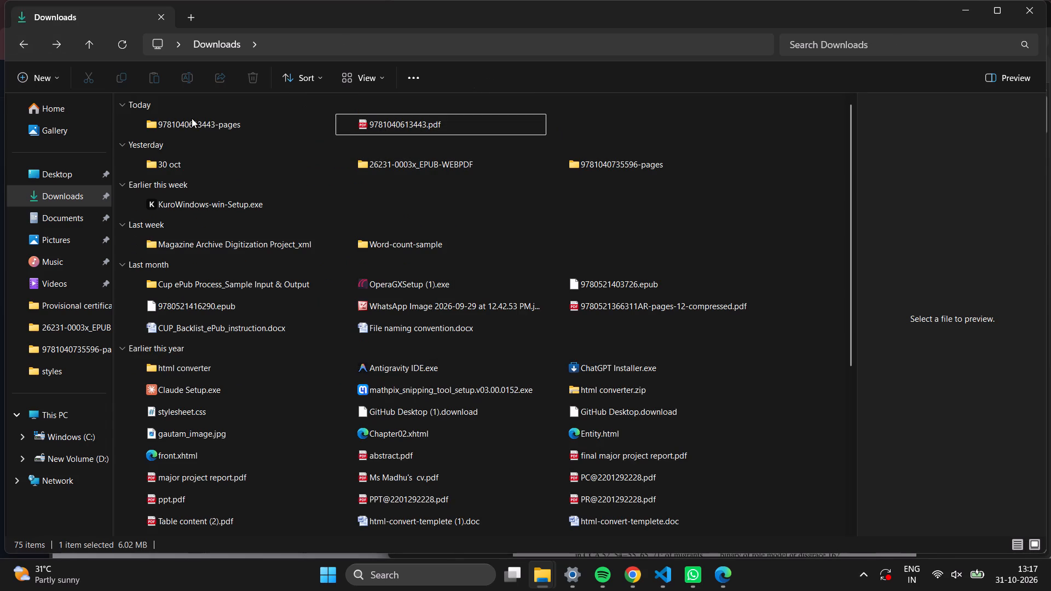
double_click(192, 118)
right_click(185, 140)
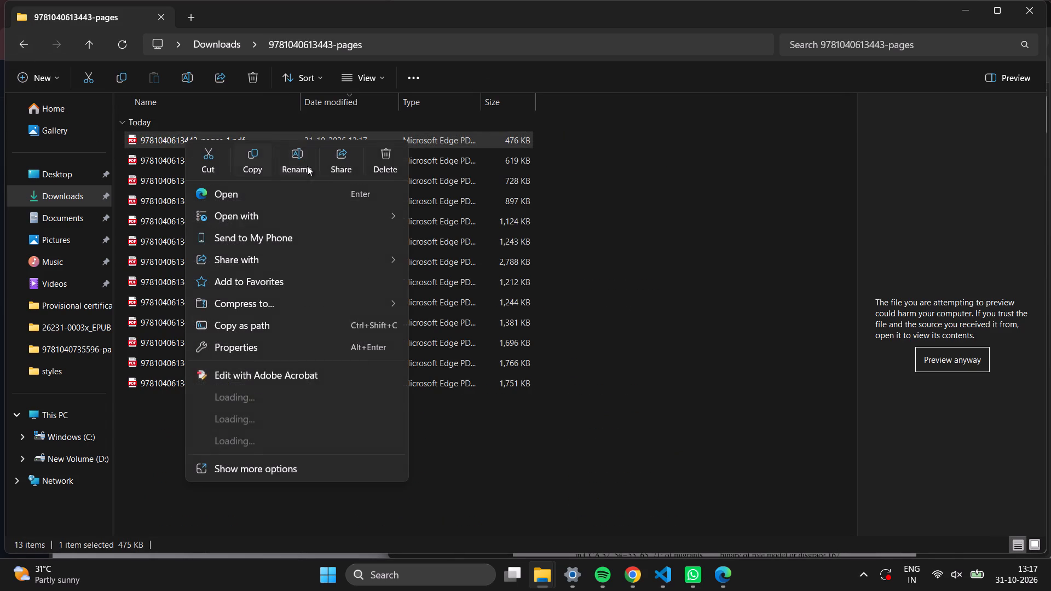
click(305, 169)
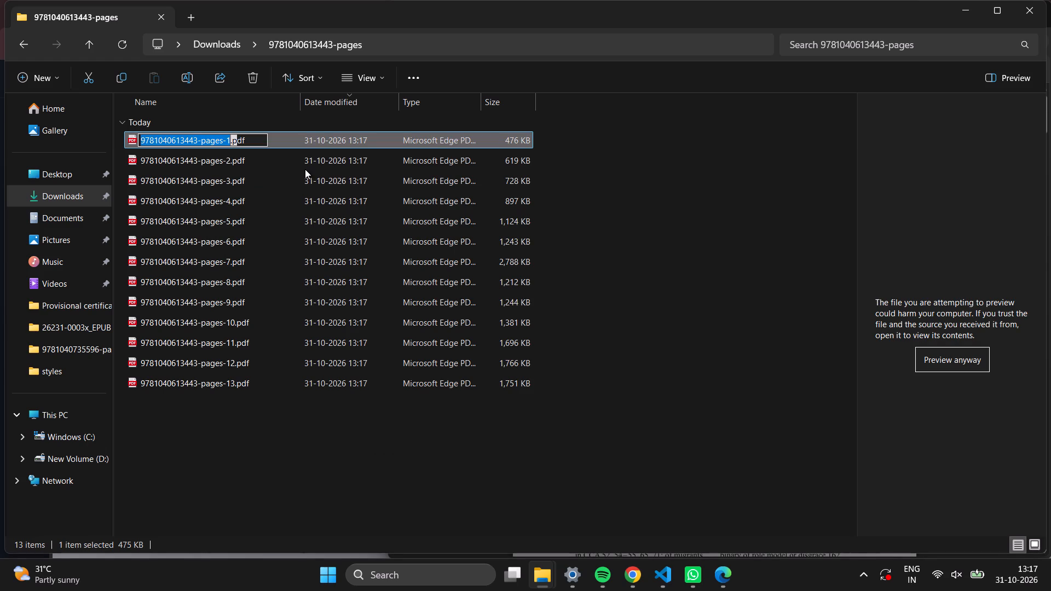
key(BackSpace)
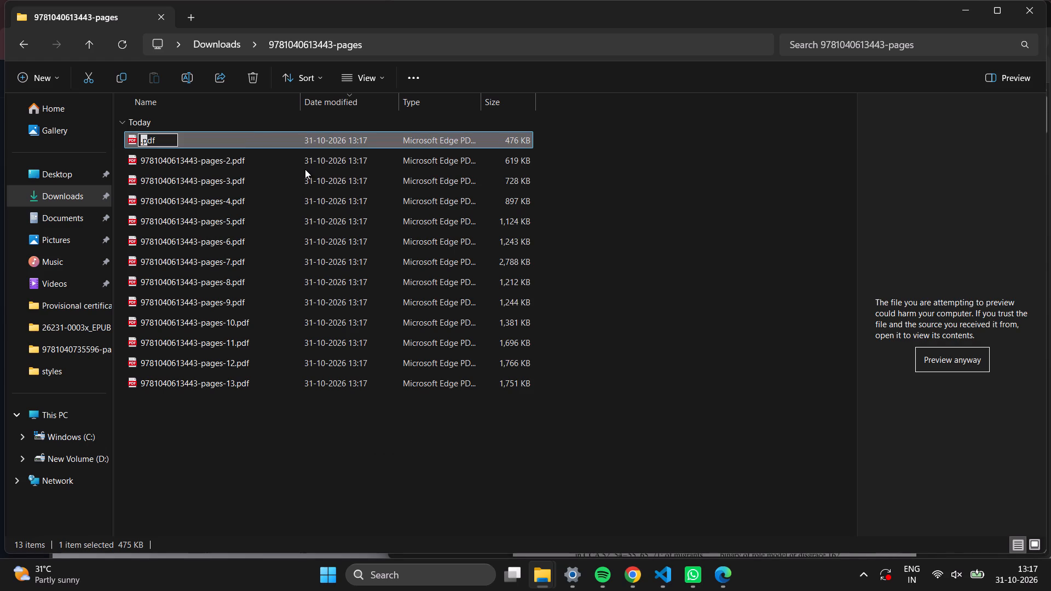
text(fm)
key(Return)
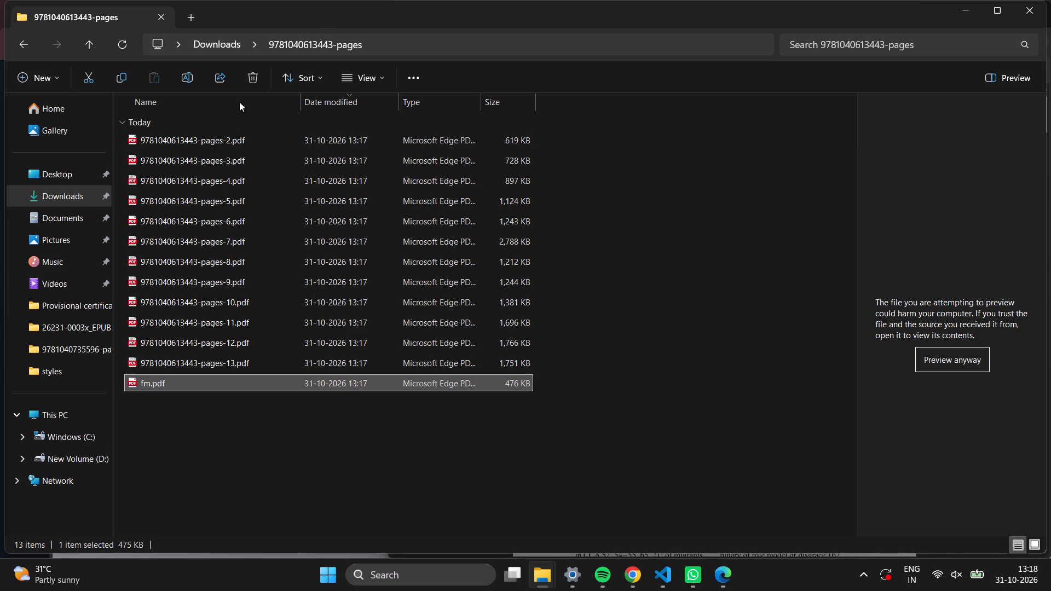
double_click(194, 136)
right_click(193, 137)
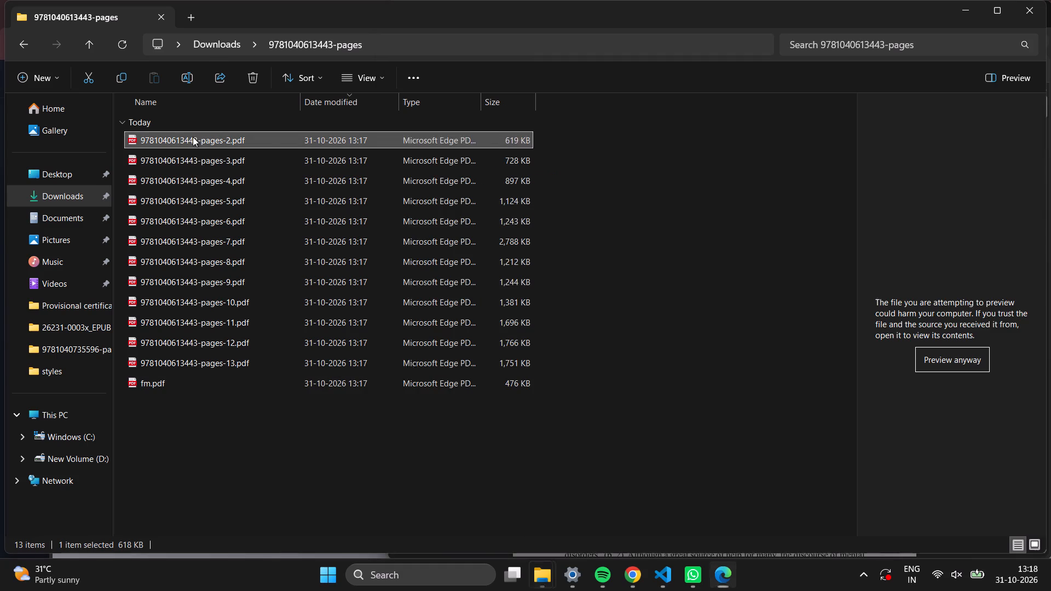
click(308, 163)
key(BackSpace)
text(ch1)
key(Return)
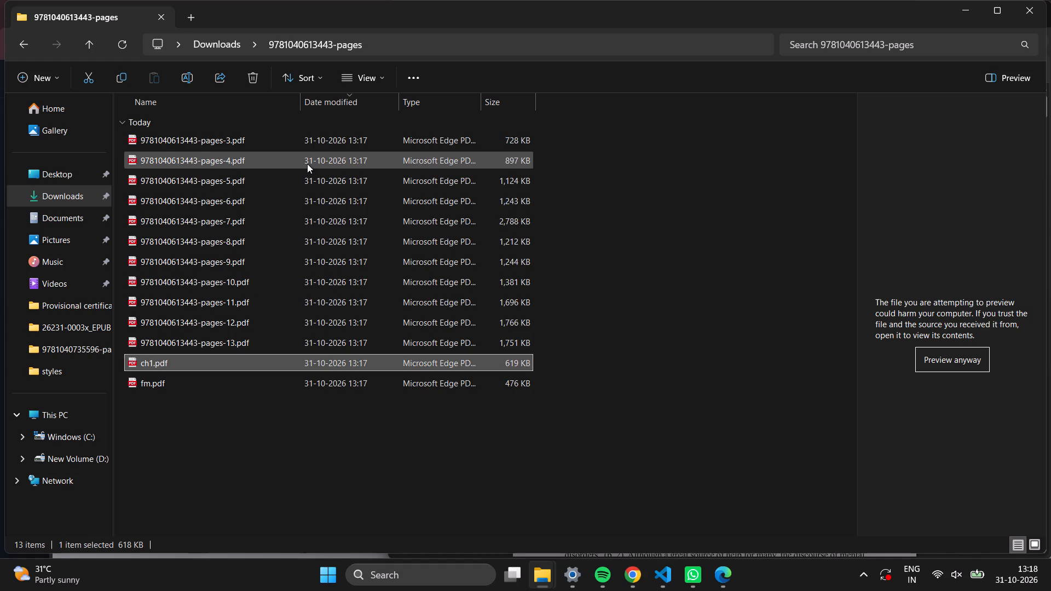
click(209, 141)
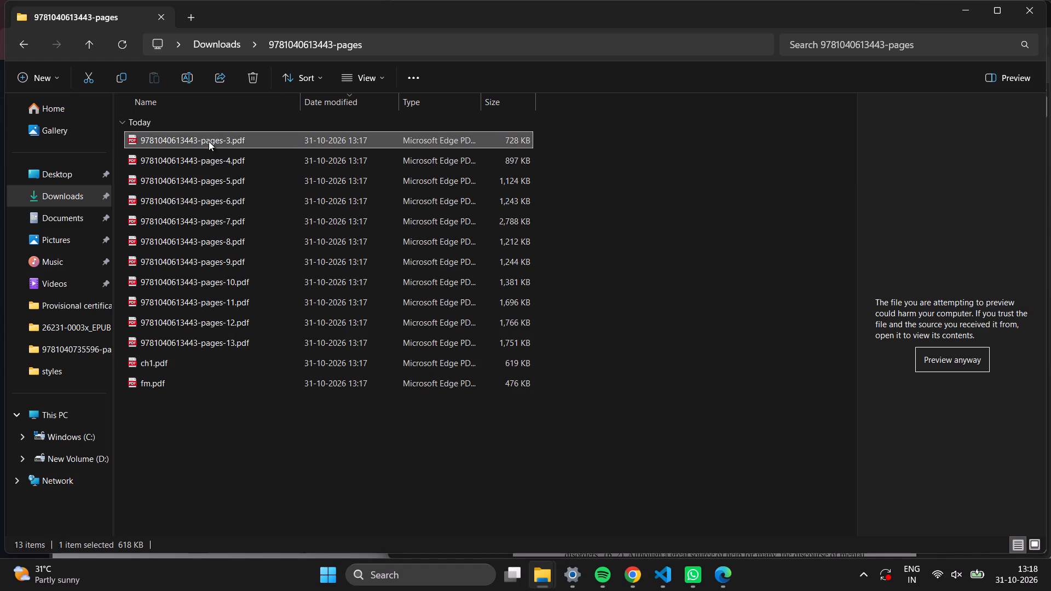
double_click(209, 141)
right_click(215, 140)
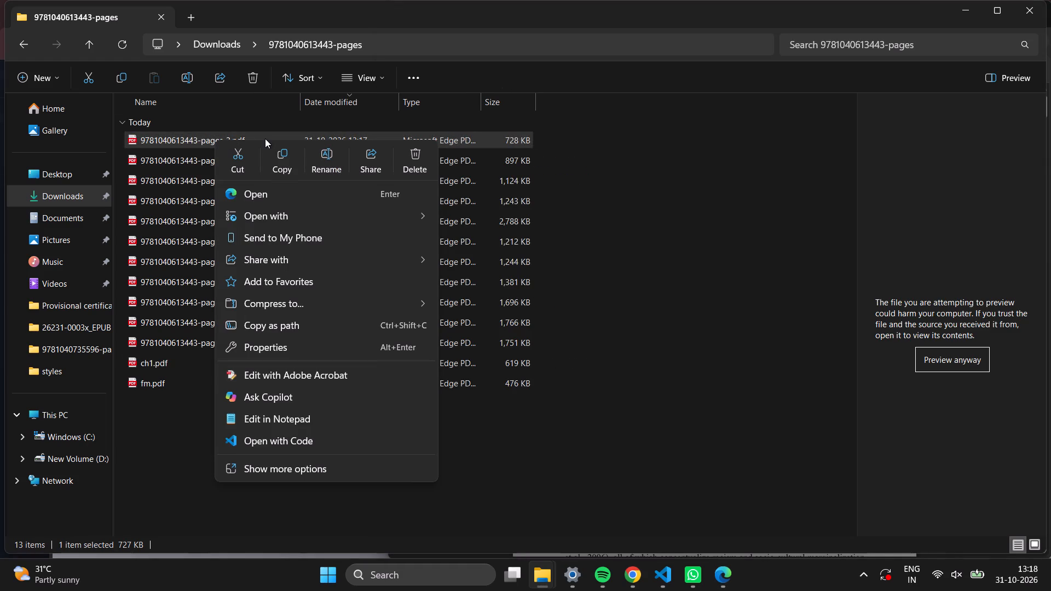
click(316, 163)
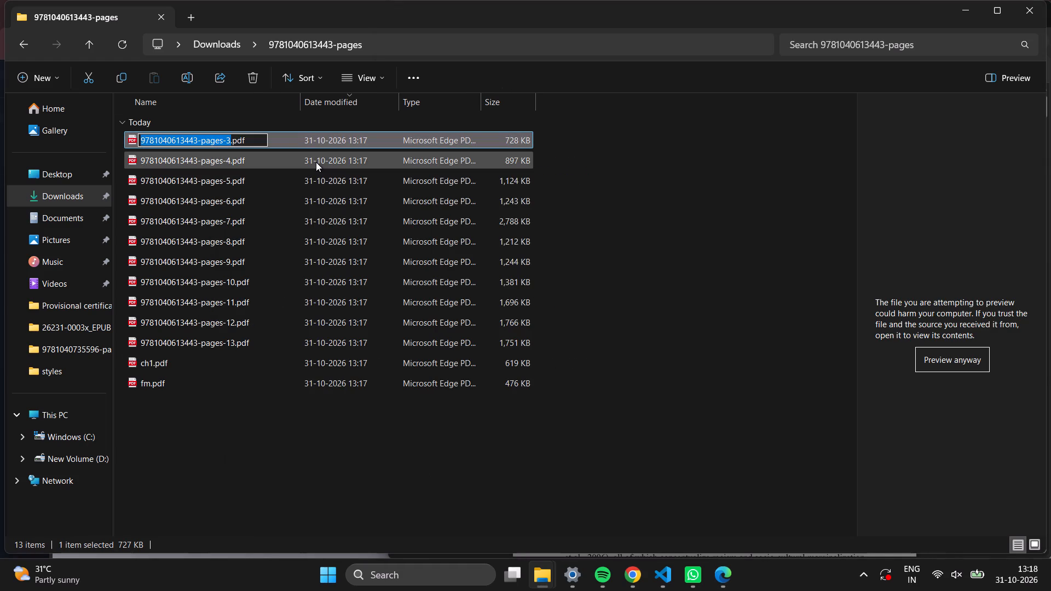
key(BackSpace)
key(c)
text(h2)
key(Return)
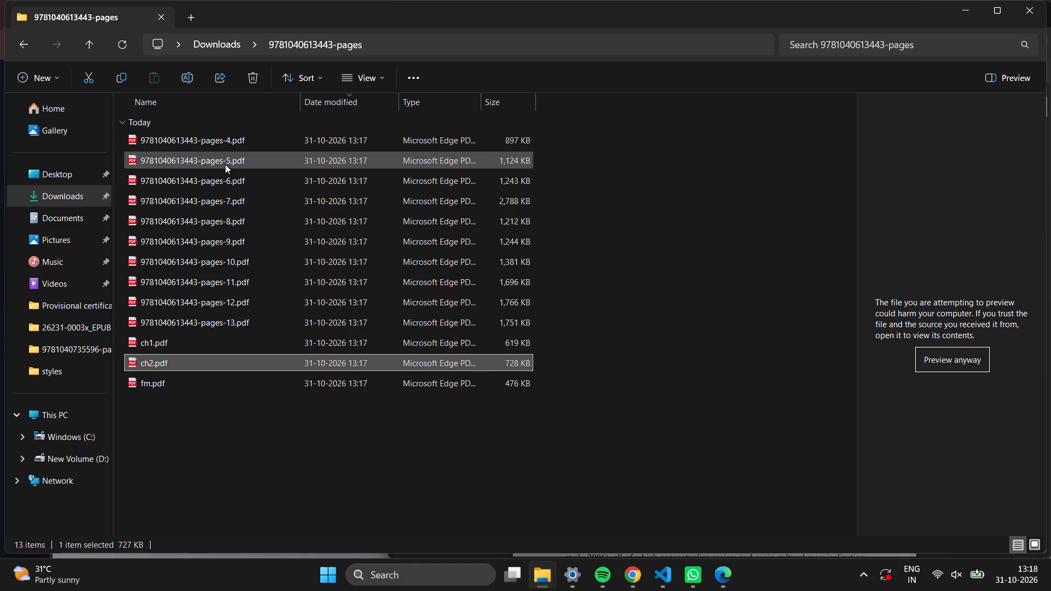
double_click(227, 134)
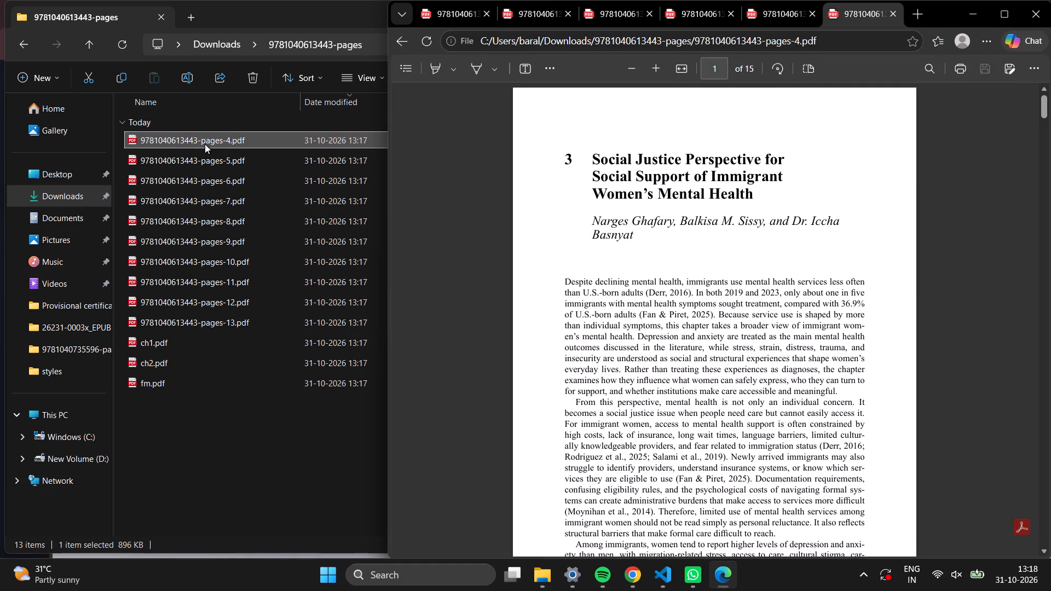
right_click(205, 144)
click(315, 168)
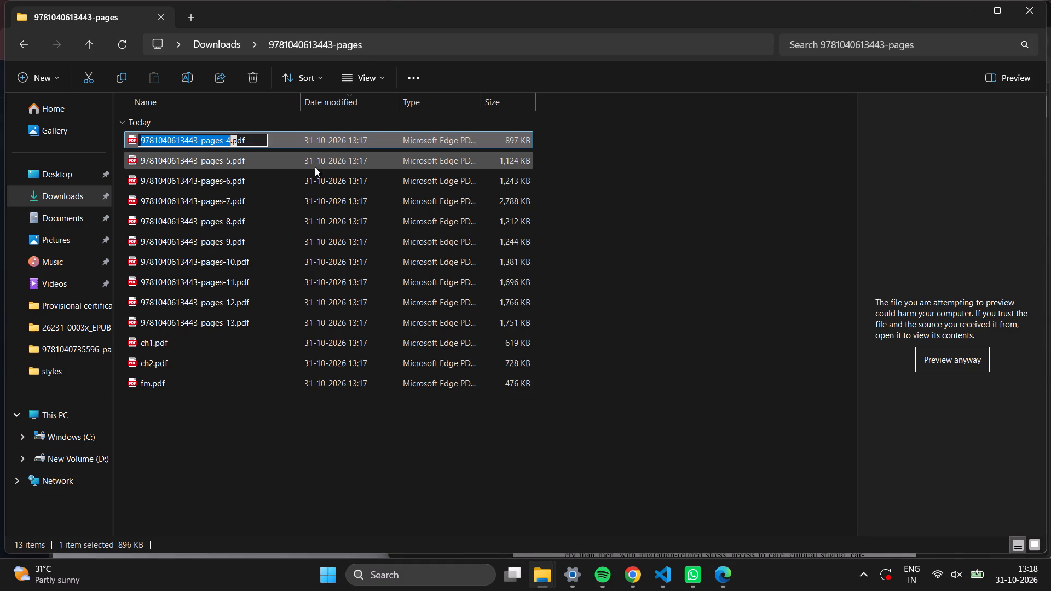
key(BackSpace)
text(ch3)
key(Return)
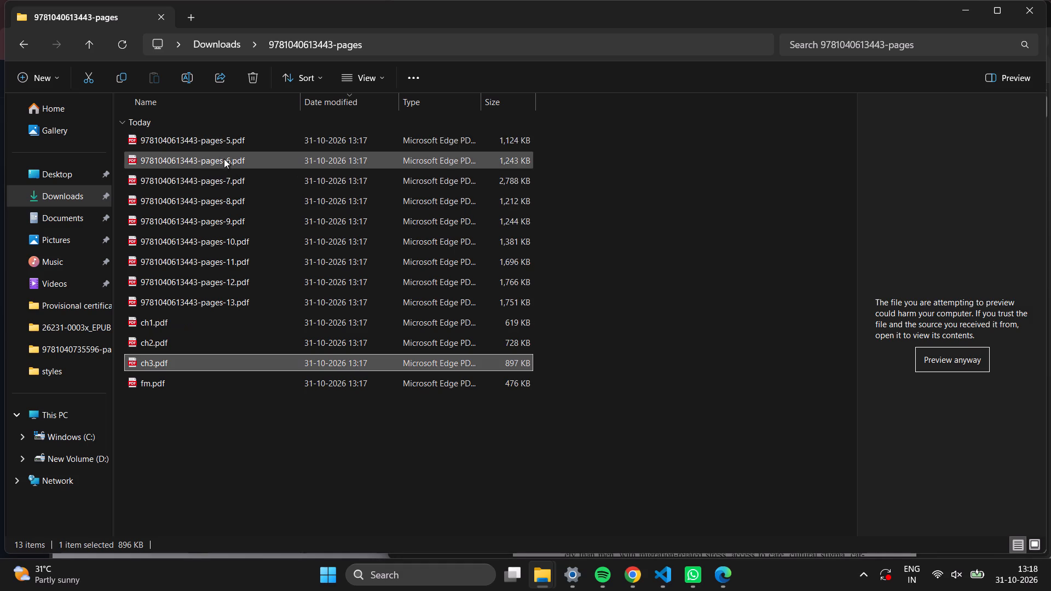
double_click(221, 144)
right_click(222, 143)
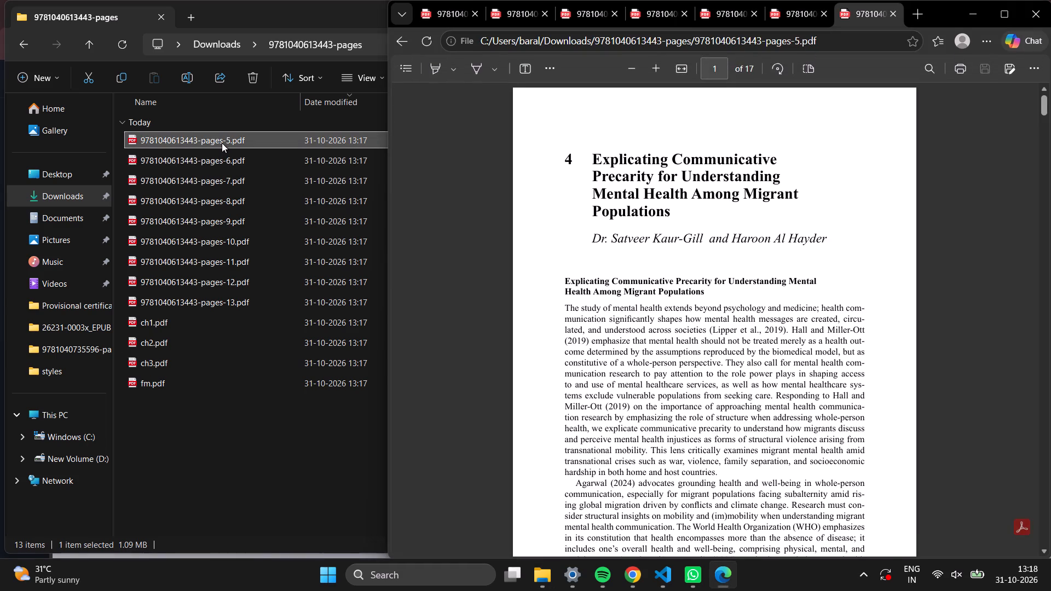
click(332, 164)
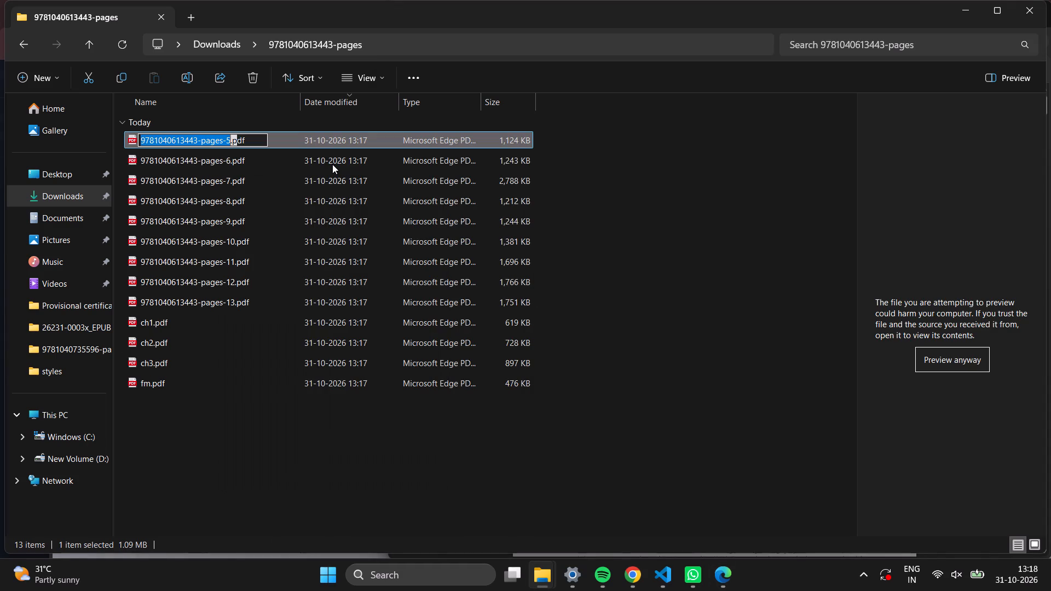
key(BackSpace)
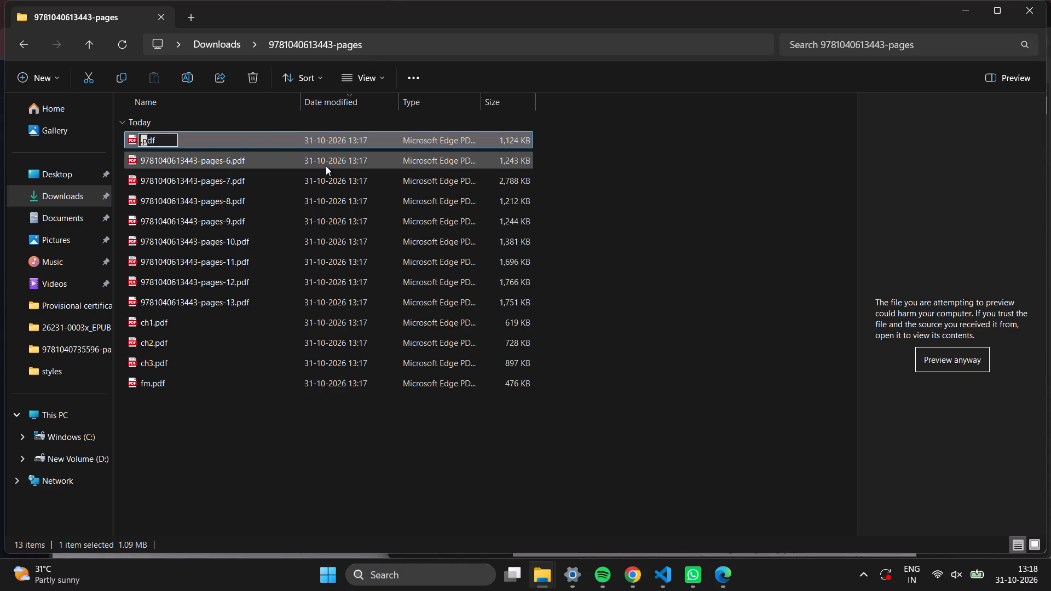
key(c)
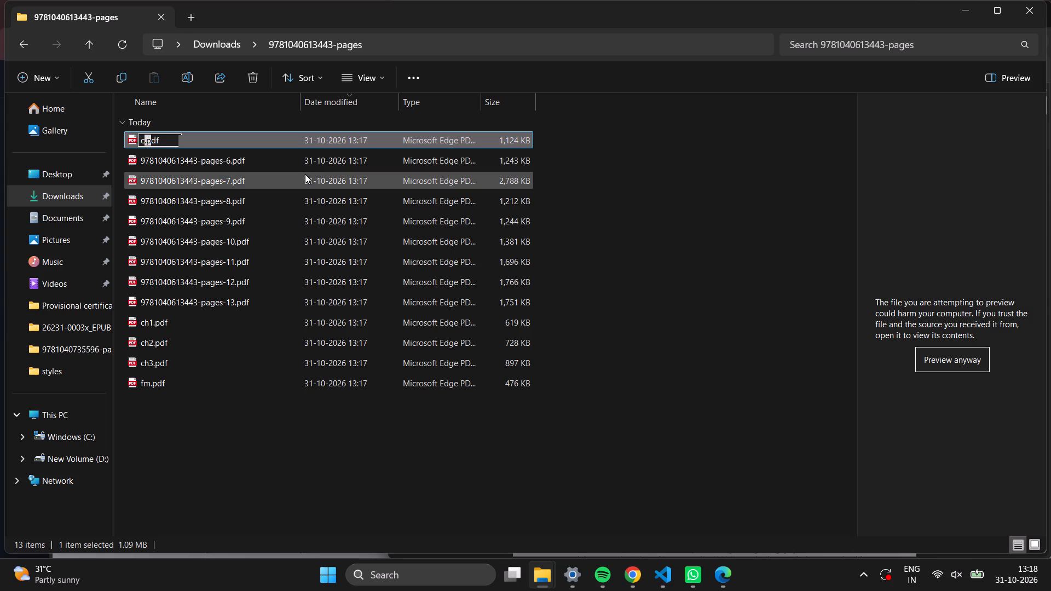
key(h)
key(4)
key(Return)
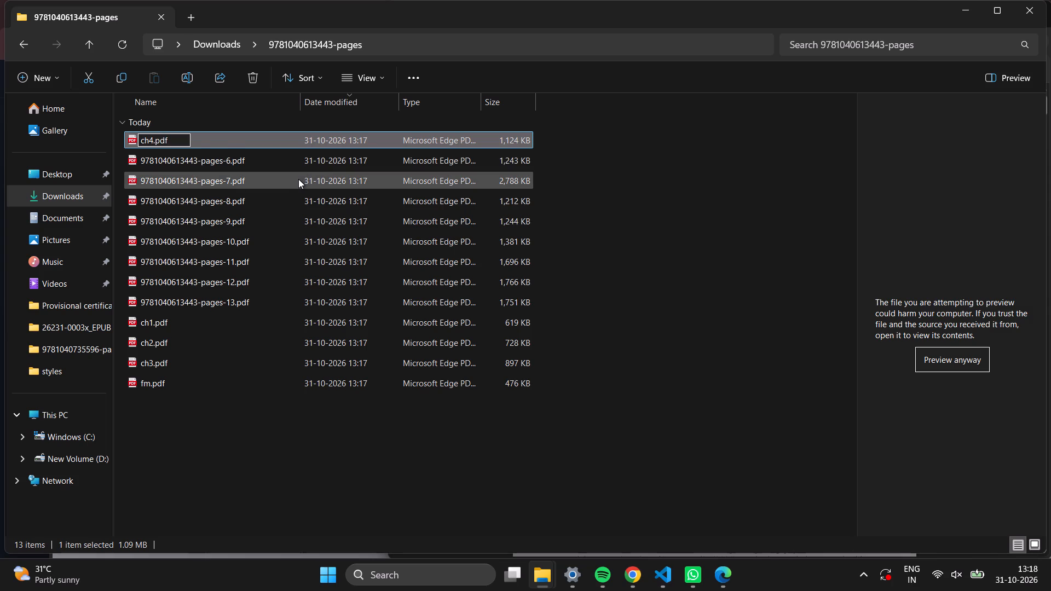
double_click(235, 146)
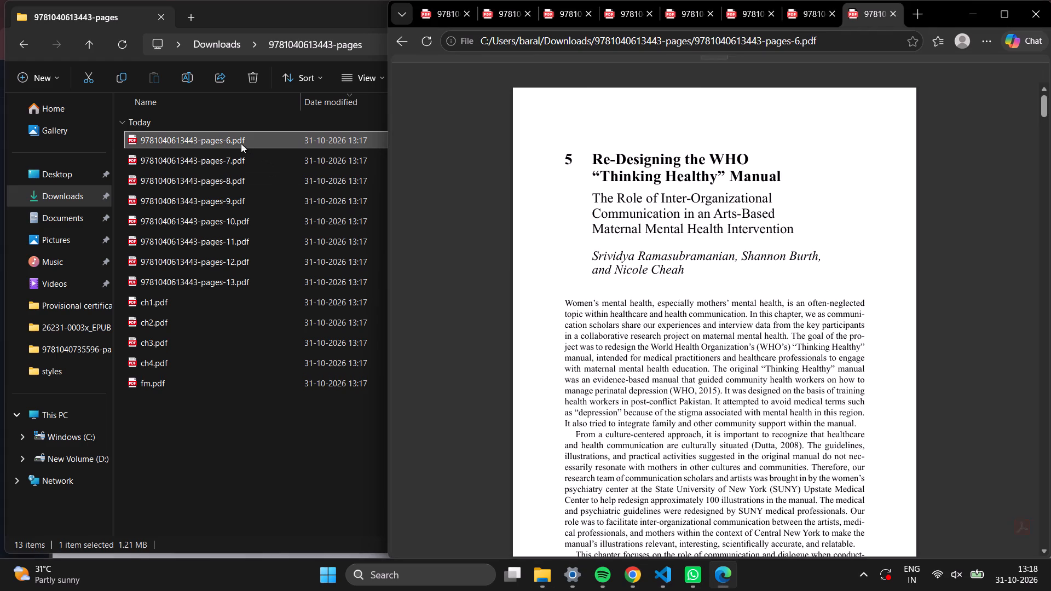
right_click(247, 142)
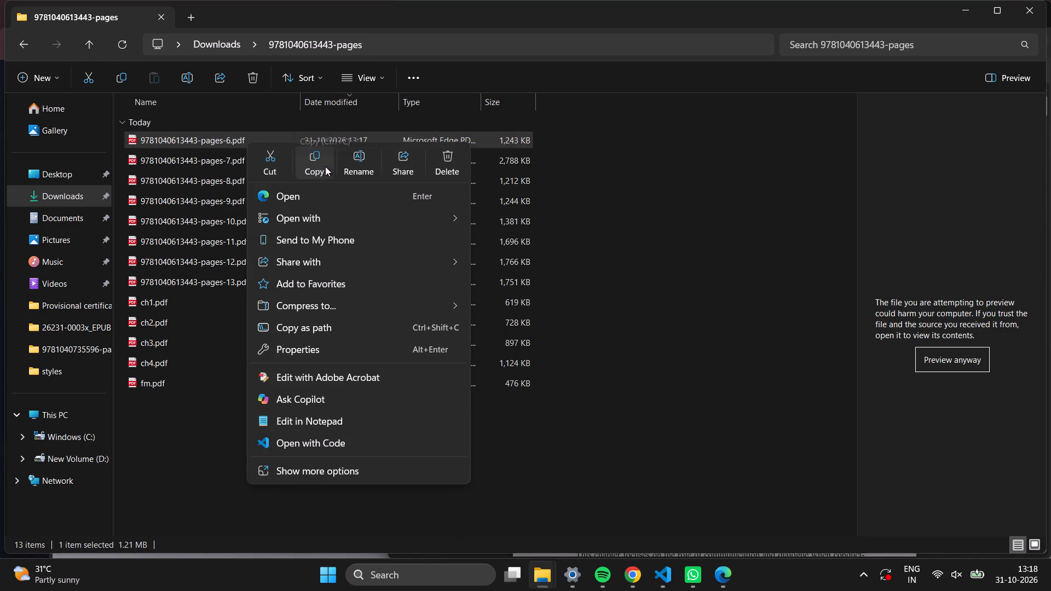
click(361, 173)
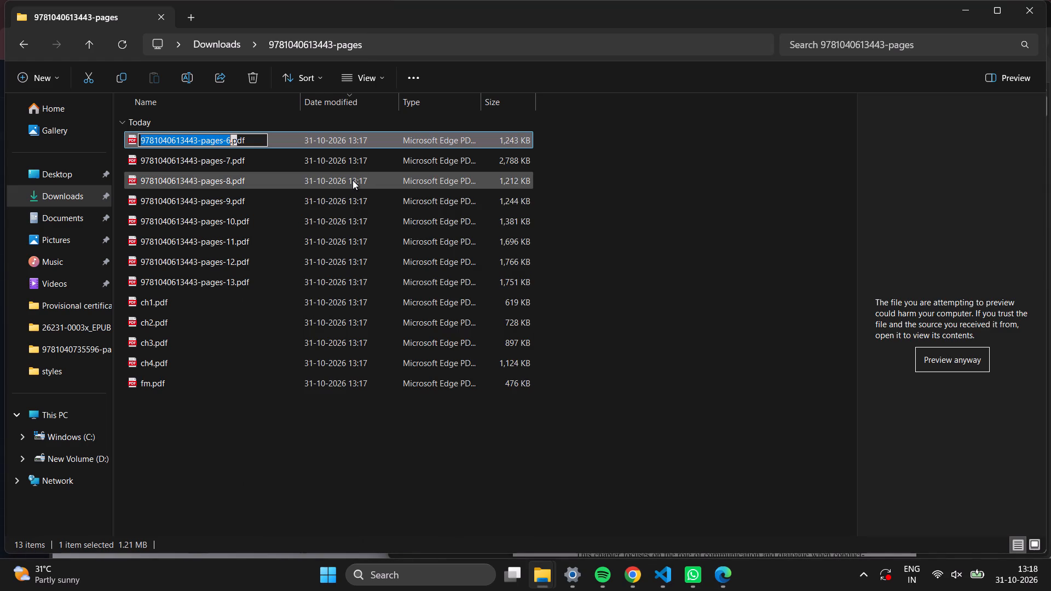
key(BackSpace)
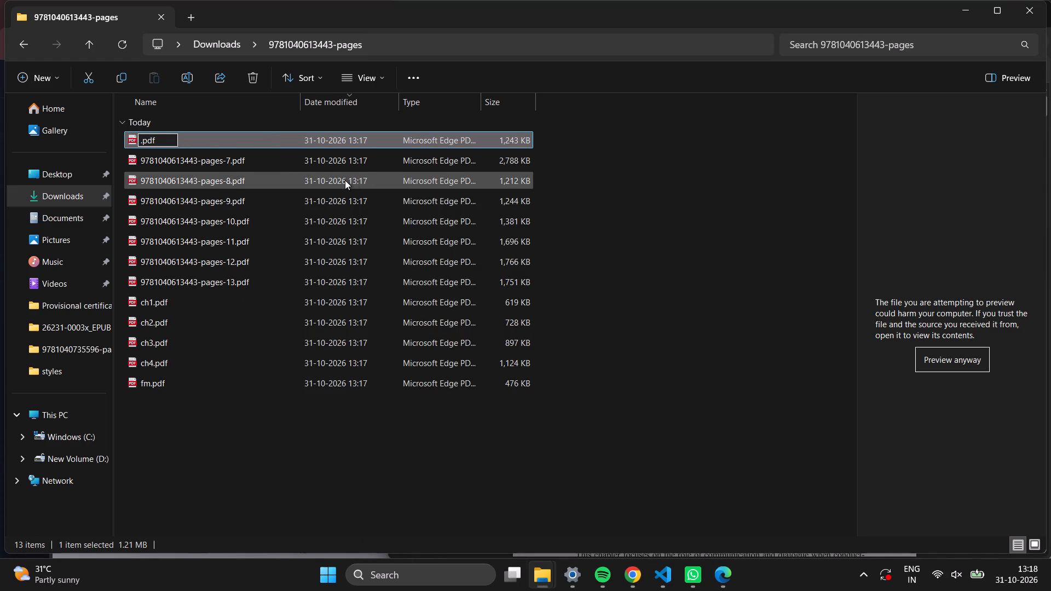
key(c)
key(h)
key(5)
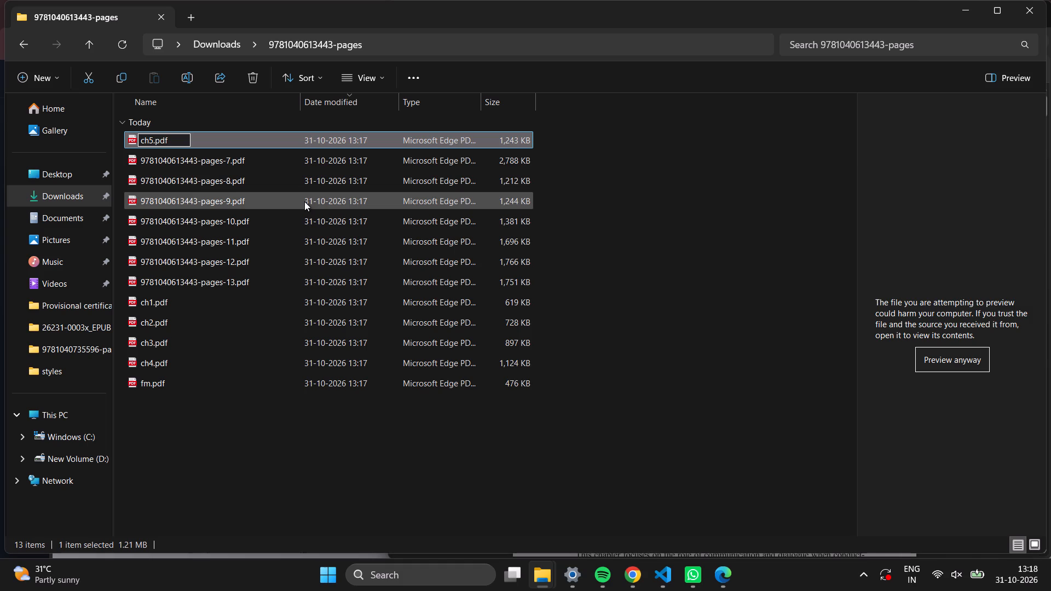
key(Return)
double_click(206, 141)
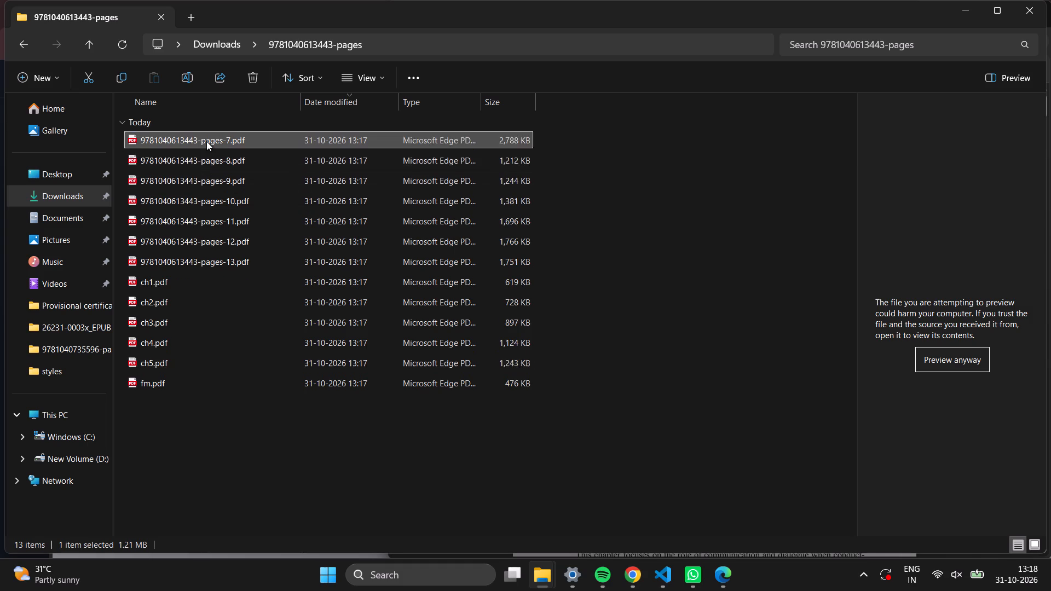
right_click(215, 134)
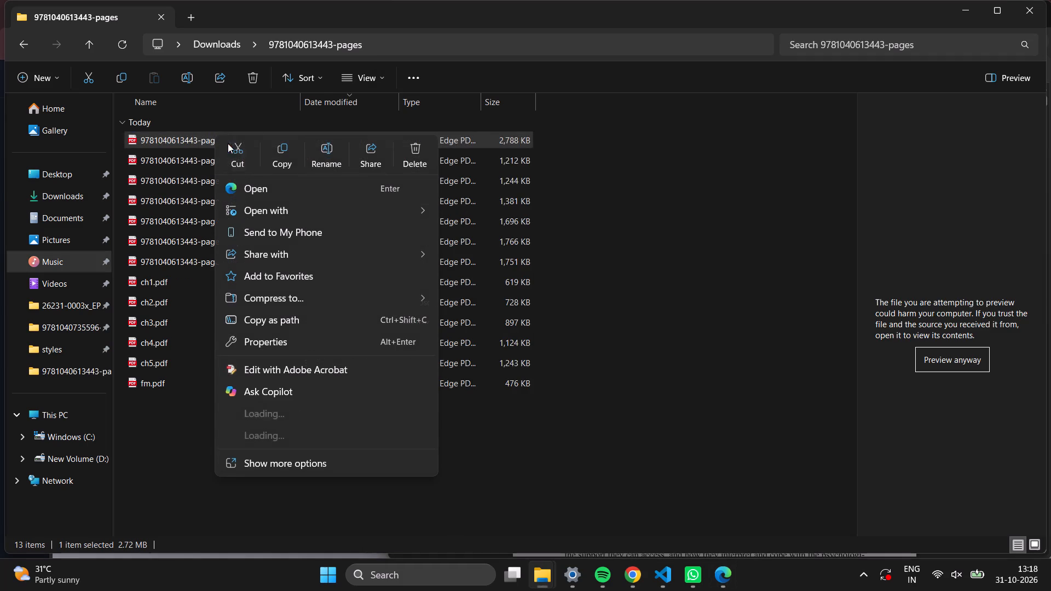
click(330, 161)
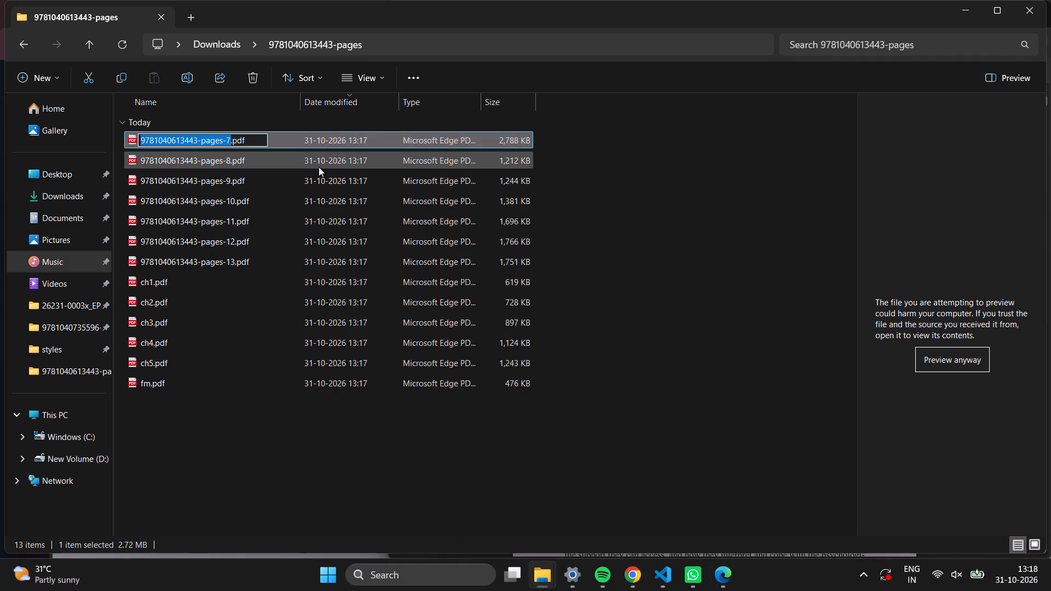
key(BackSpace)
key(c)
key(h)
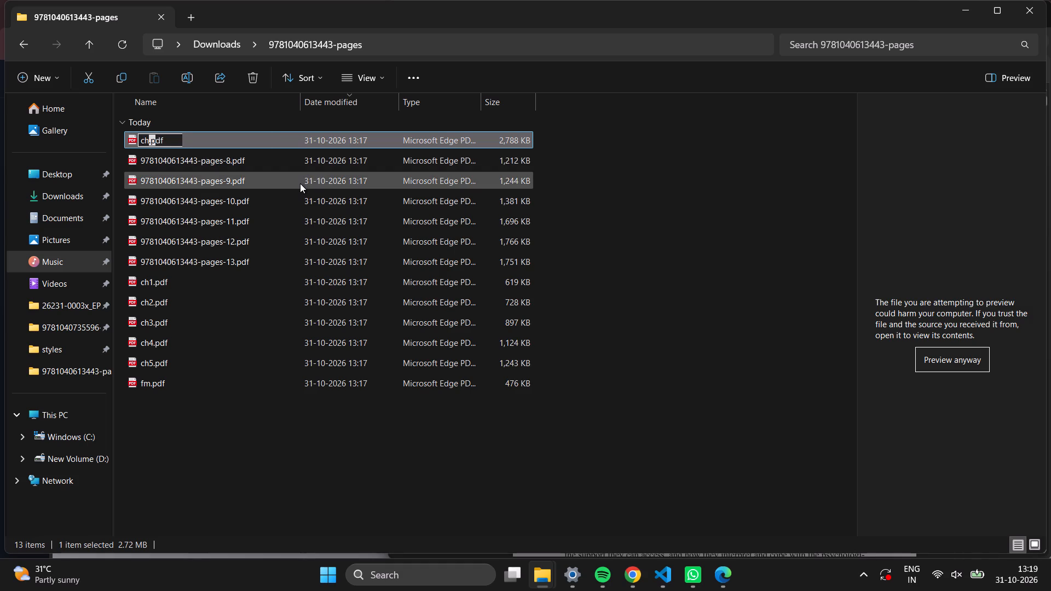
key(6)
key(Return)
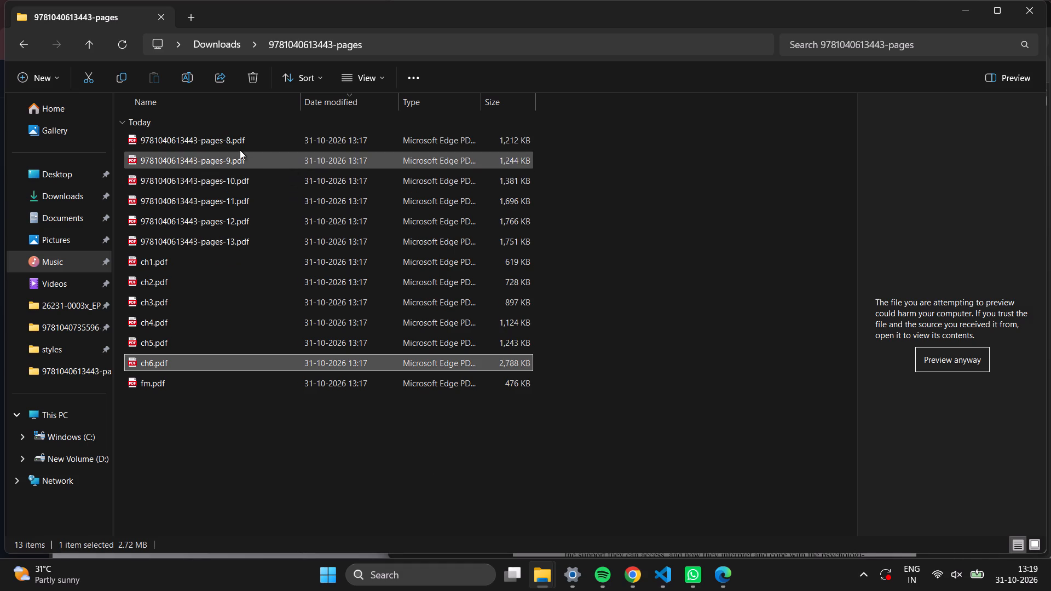
double_click(236, 138)
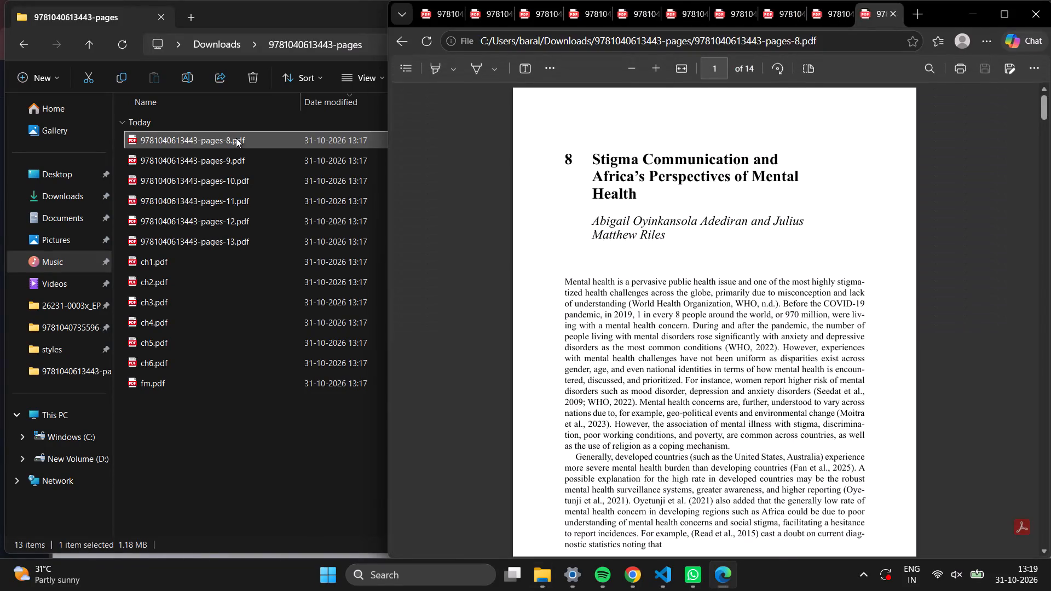
right_click(236, 138)
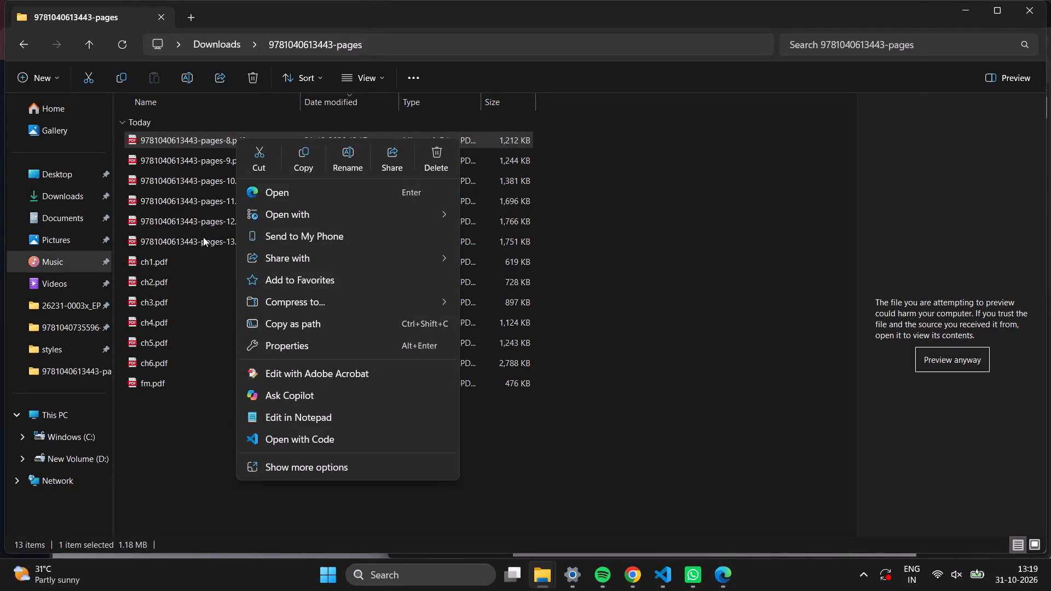
double_click(185, 144)
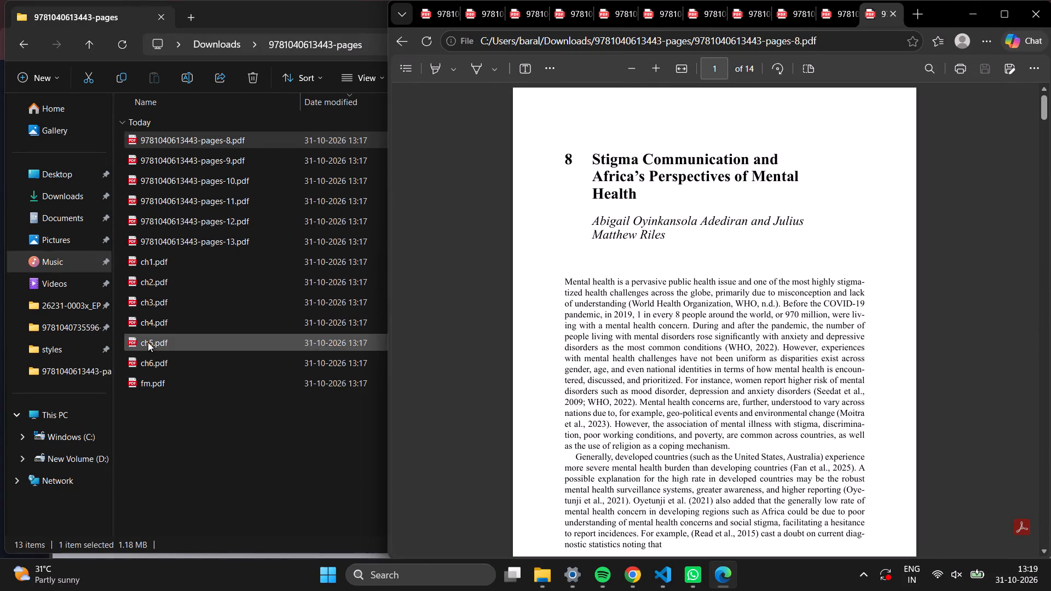
double_click(154, 367)
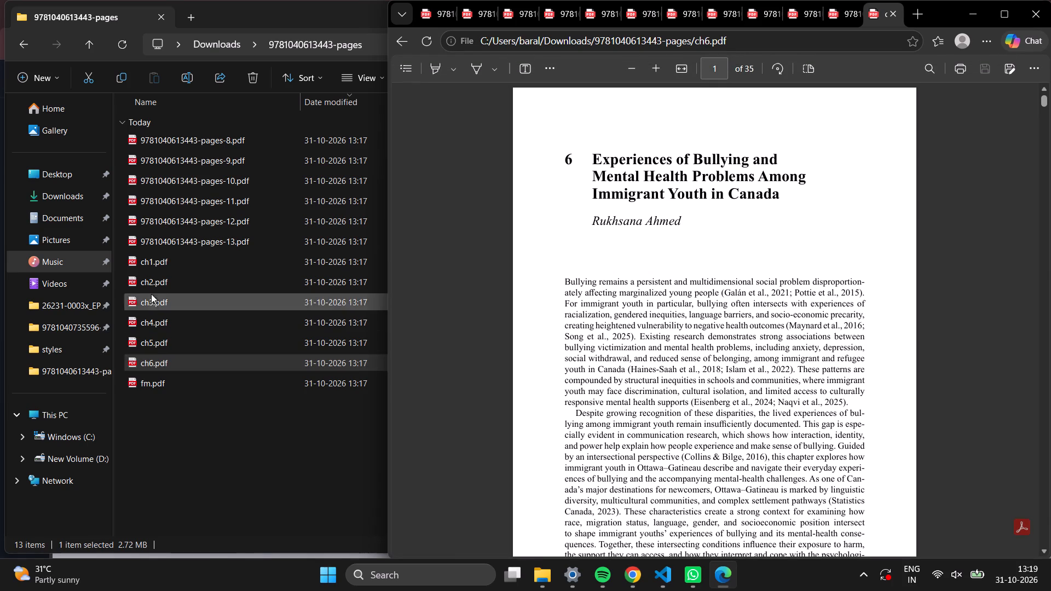
double_click(207, 165)
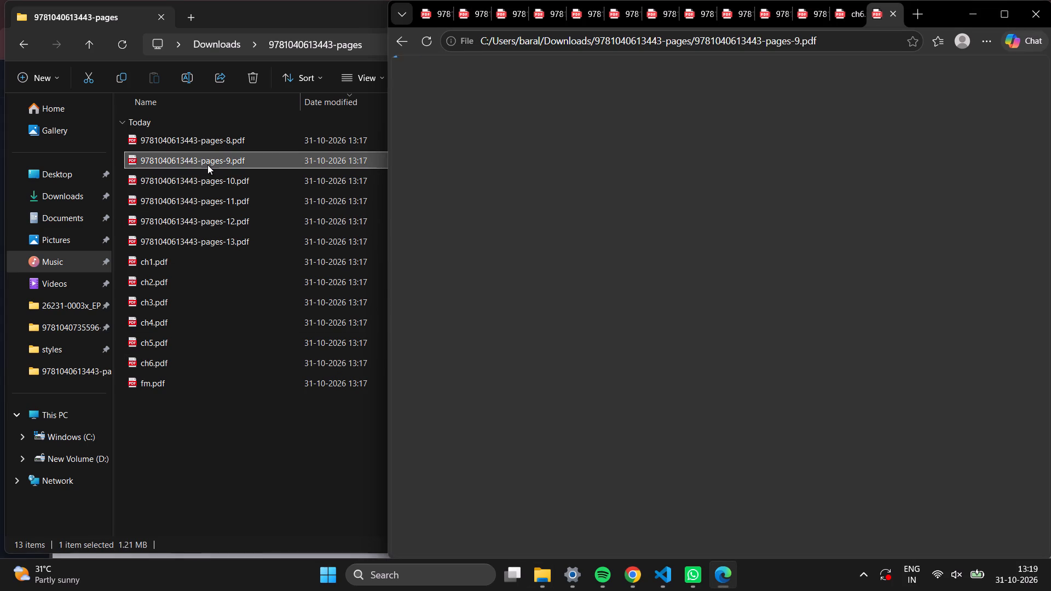
double_click(212, 141)
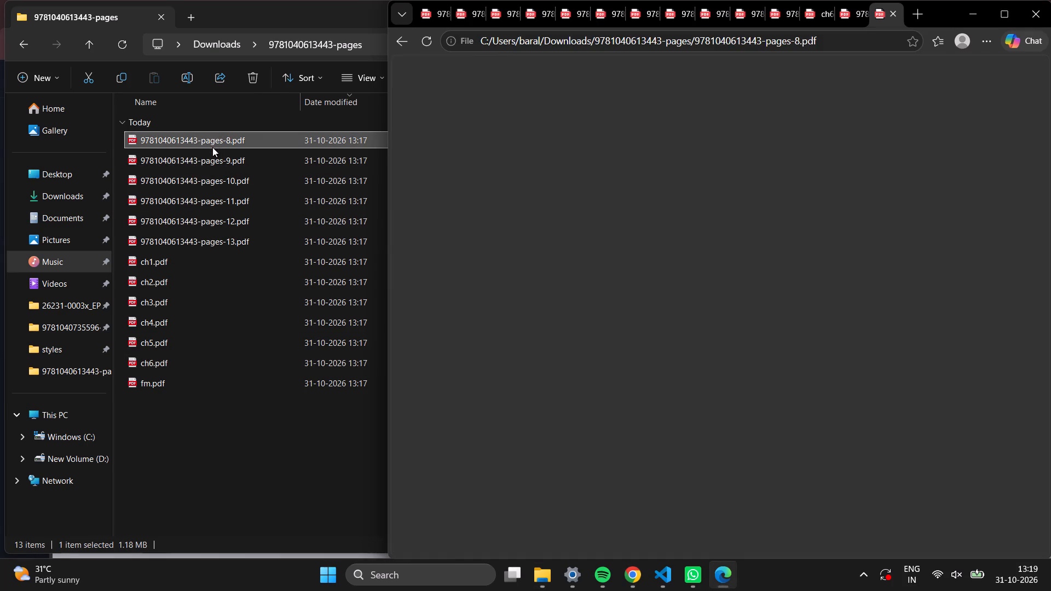
double_click(225, 244)
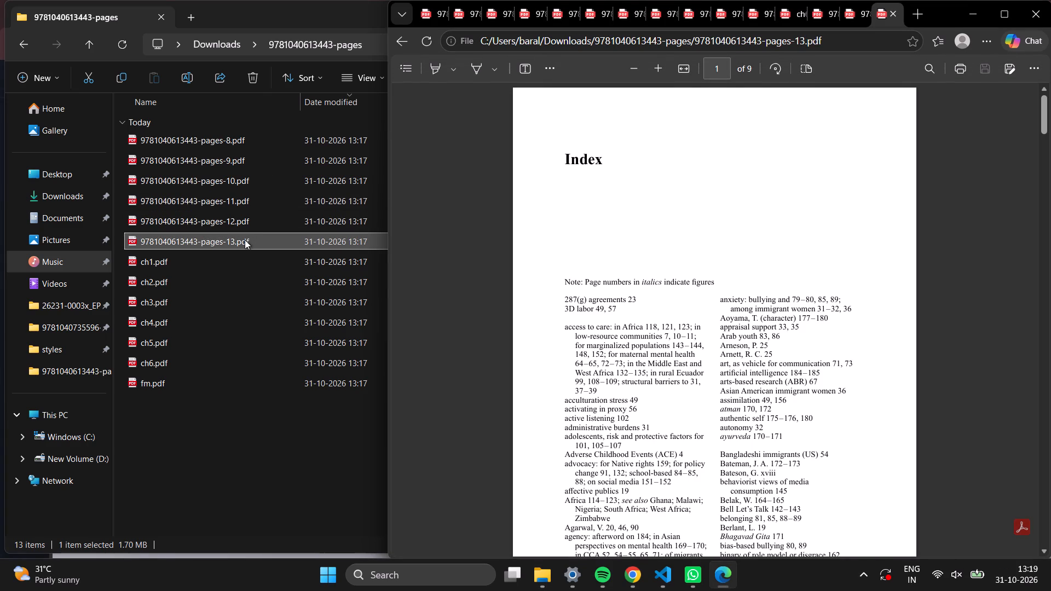
click(243, 311)
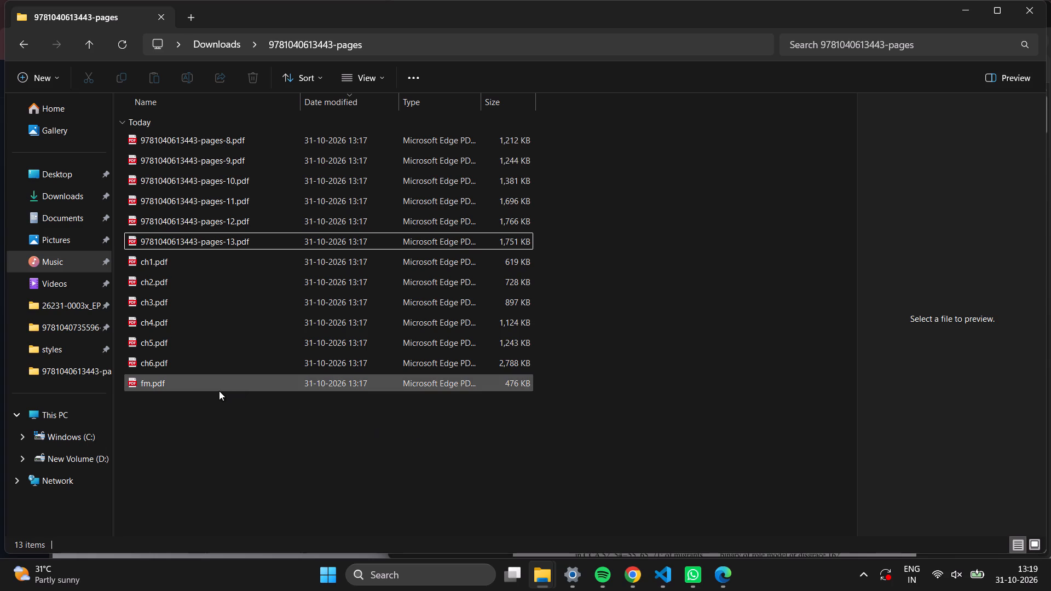
click(215, 141)
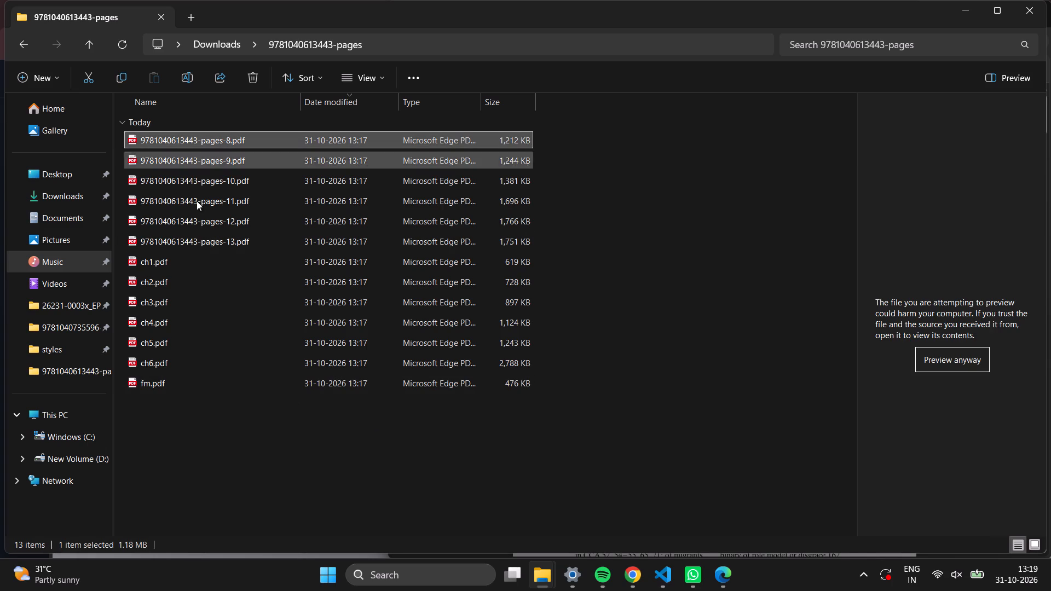
Open ch6.pdf and read through its pages up to the references to check where the chapter ends.
double_click(155, 367)
scroll(857, 263, down, 6)
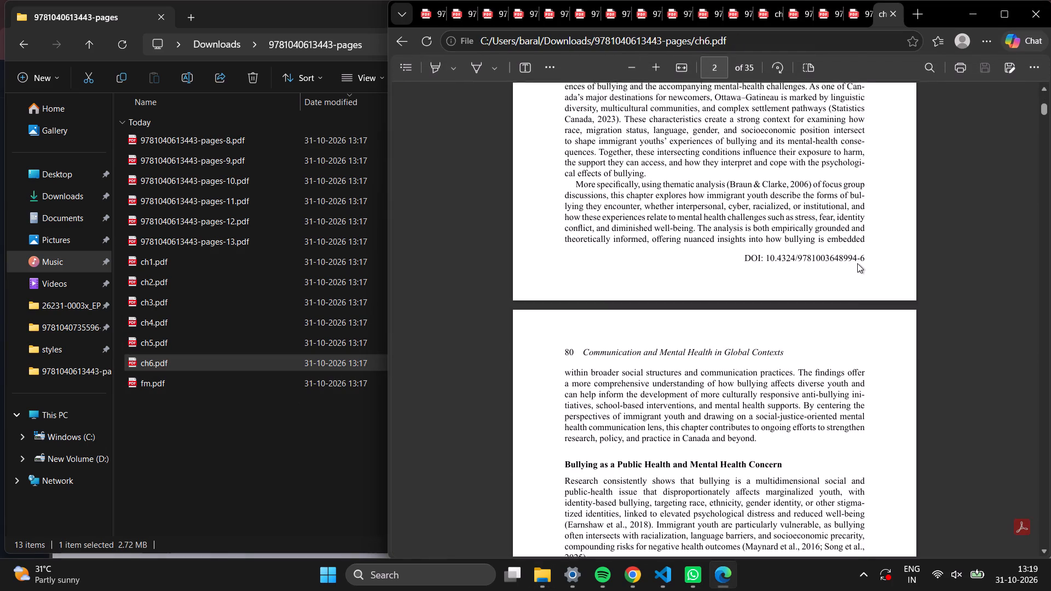
scroll(857, 263, down, 14)
scroll(845, 265, down, 18)
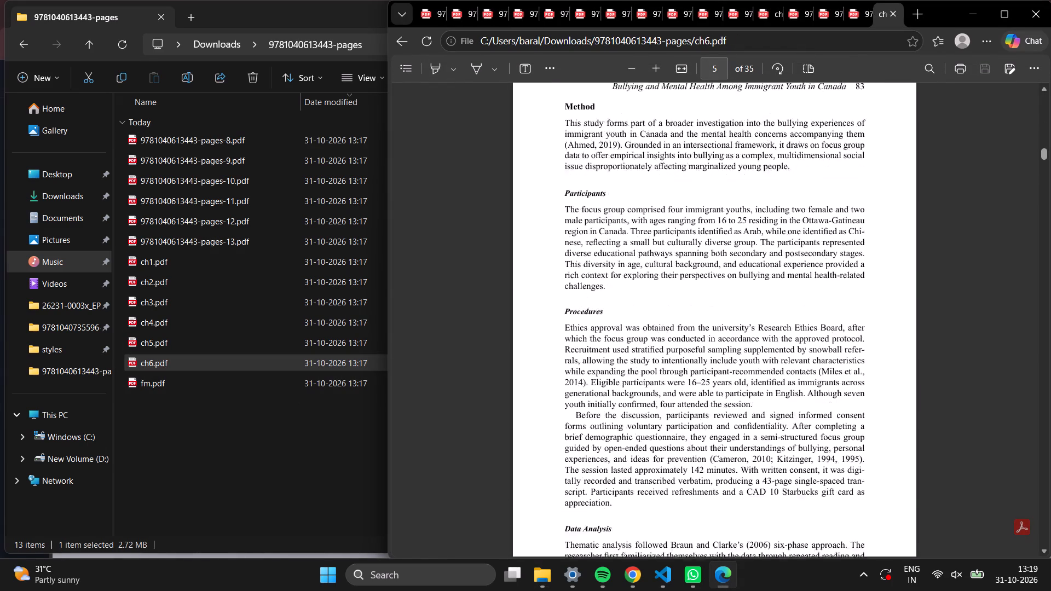
scroll(836, 250, down, 17)
scroll(828, 252, down, 16)
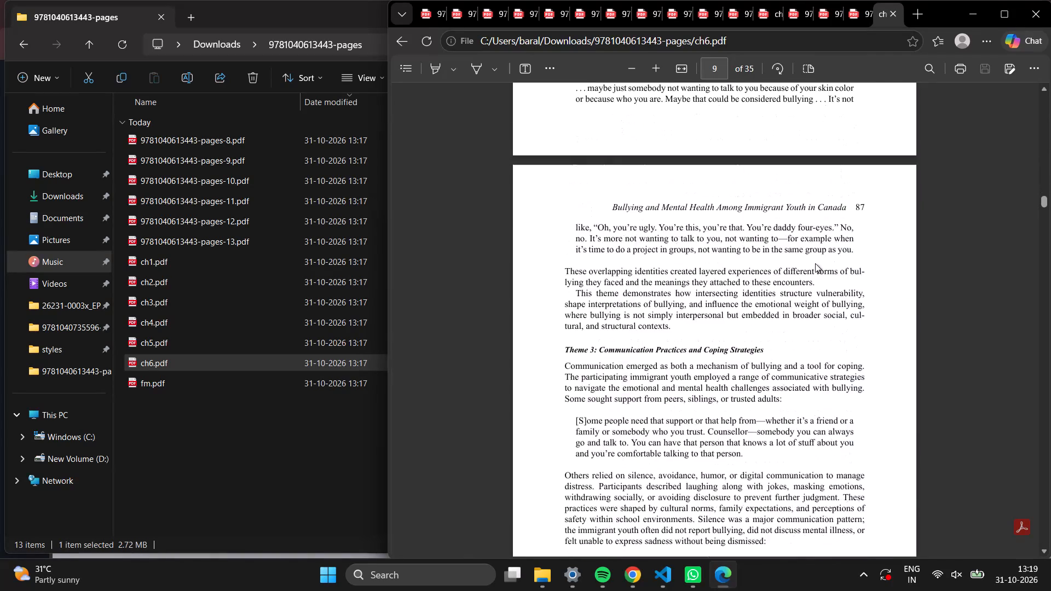
scroll(810, 268, down, 15)
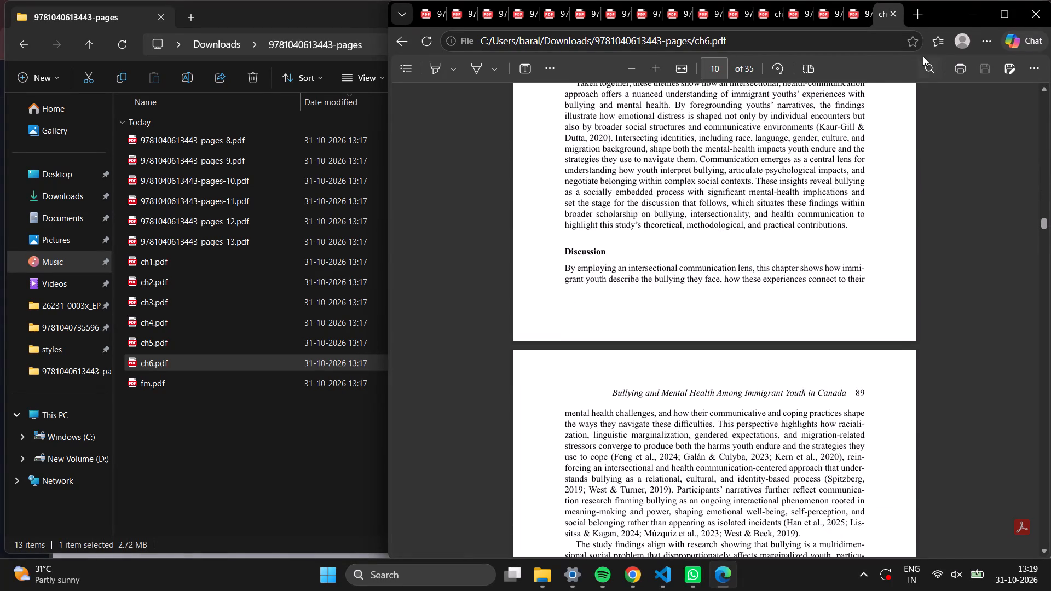
scroll(690, 250, down, 12)
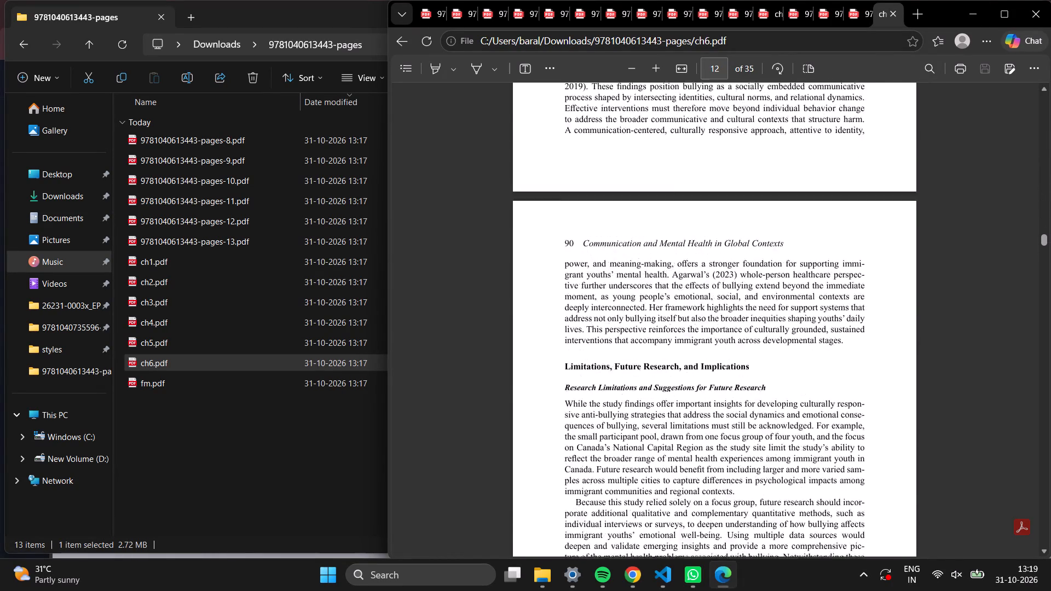
scroll(679, 263, down, 20)
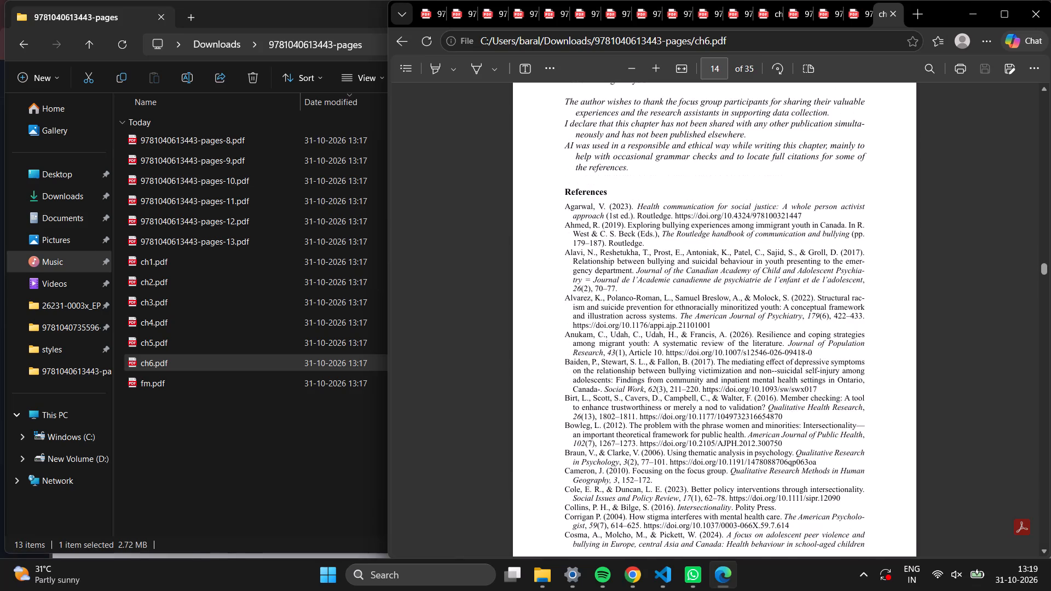
scroll(679, 263, down, 12)
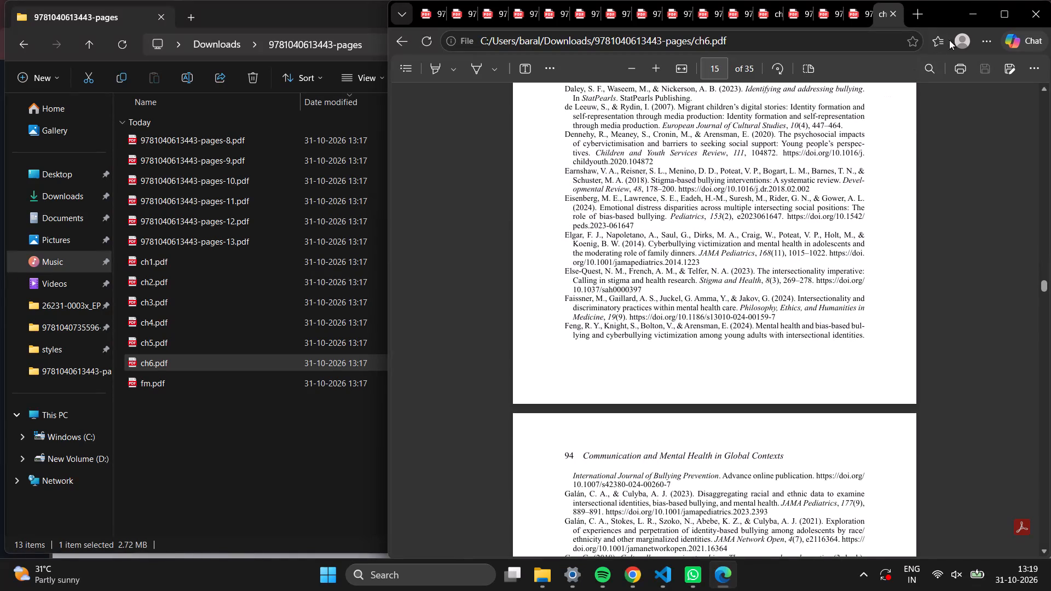
Switch to Smallpdf in Chrome, return to an empty Split tool and load 9781040613443.pdf from Downloads again.
click(980, 12)
click(961, 7)
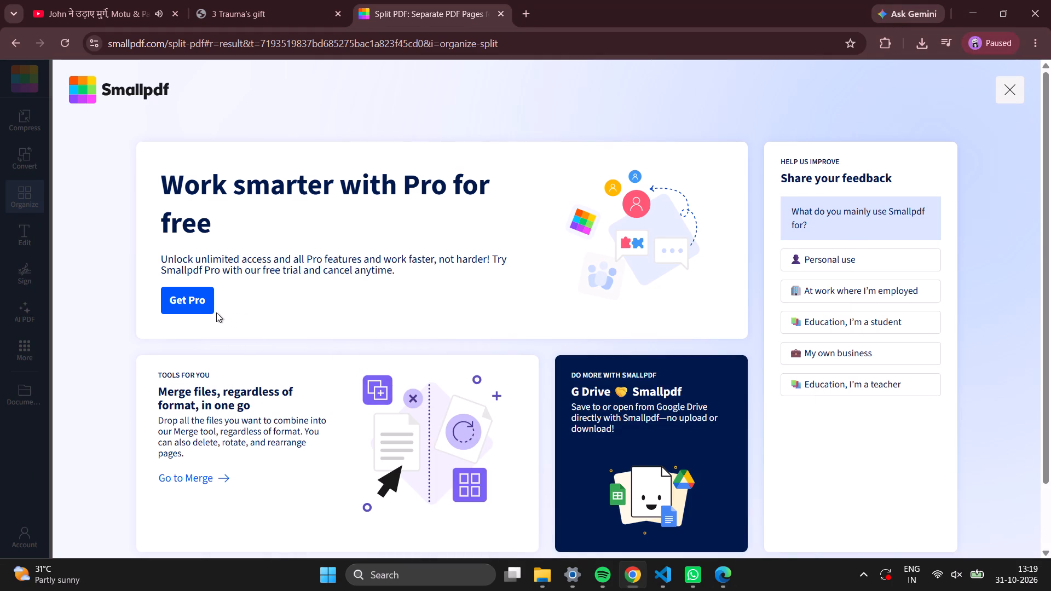
click(1011, 85)
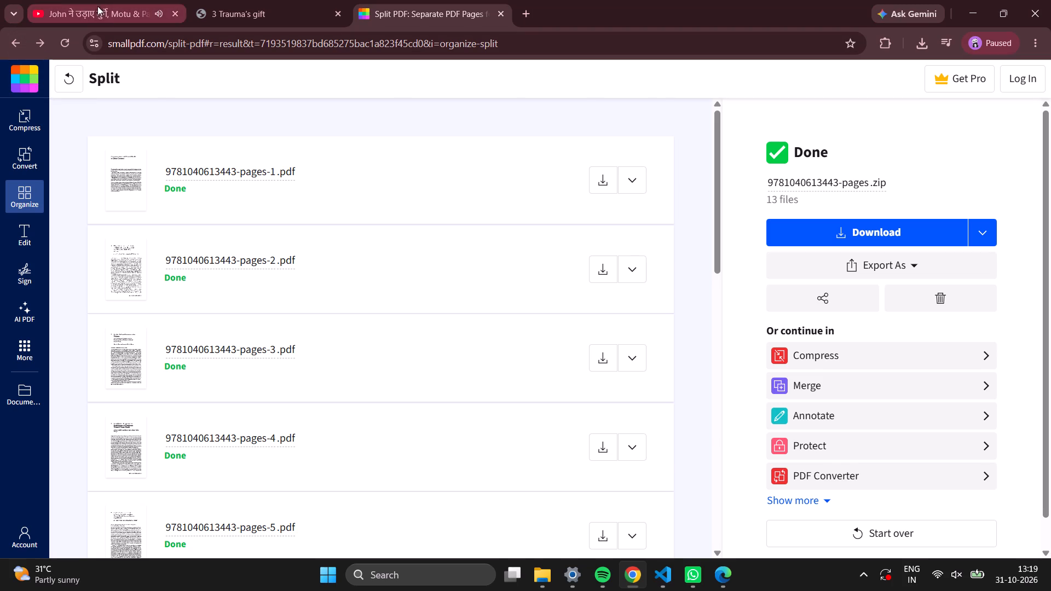
click(20, 41)
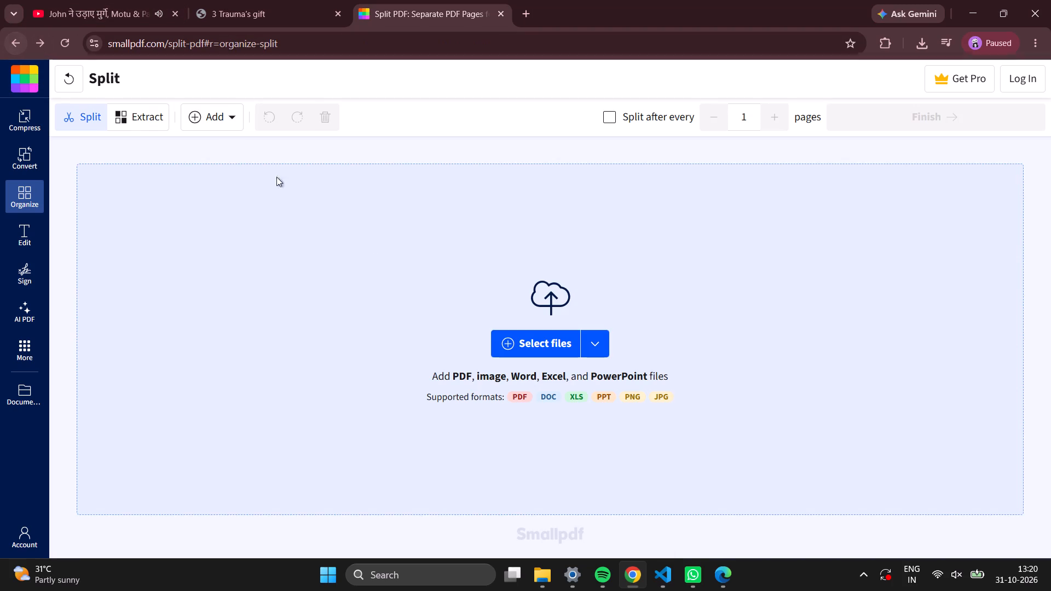
click(552, 350)
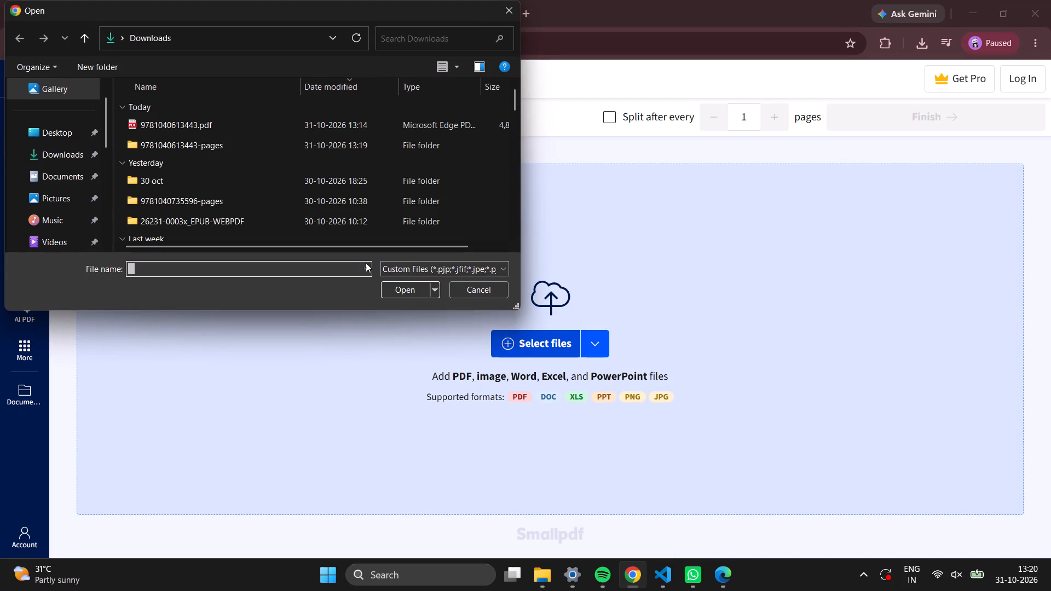
click(175, 125)
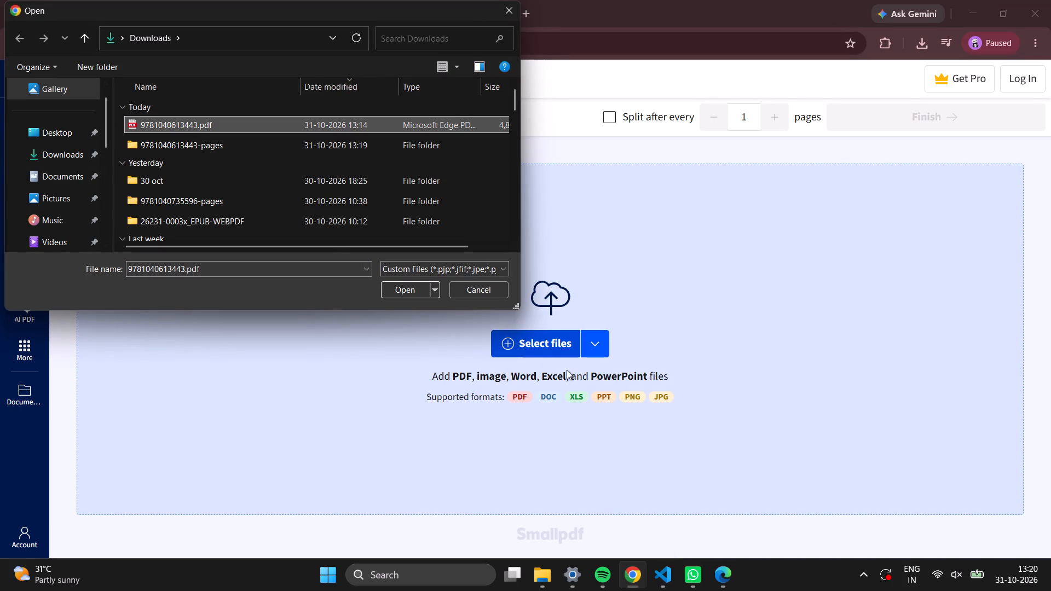
click(539, 349)
click(401, 282)
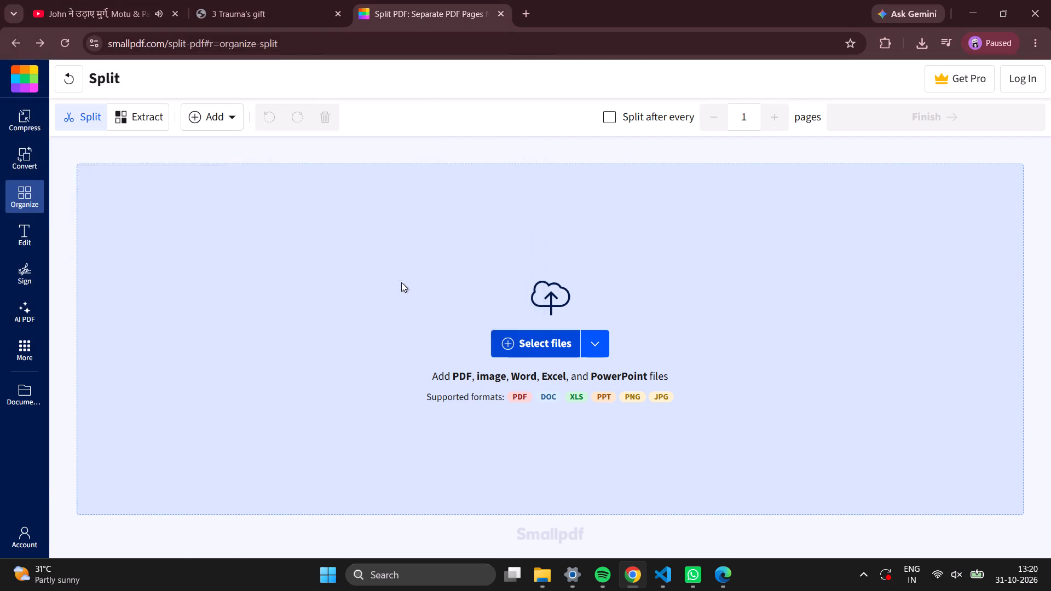
Add a split after page 20, separating the front matter from the first chapter.
scroll(345, 390, down, 3)
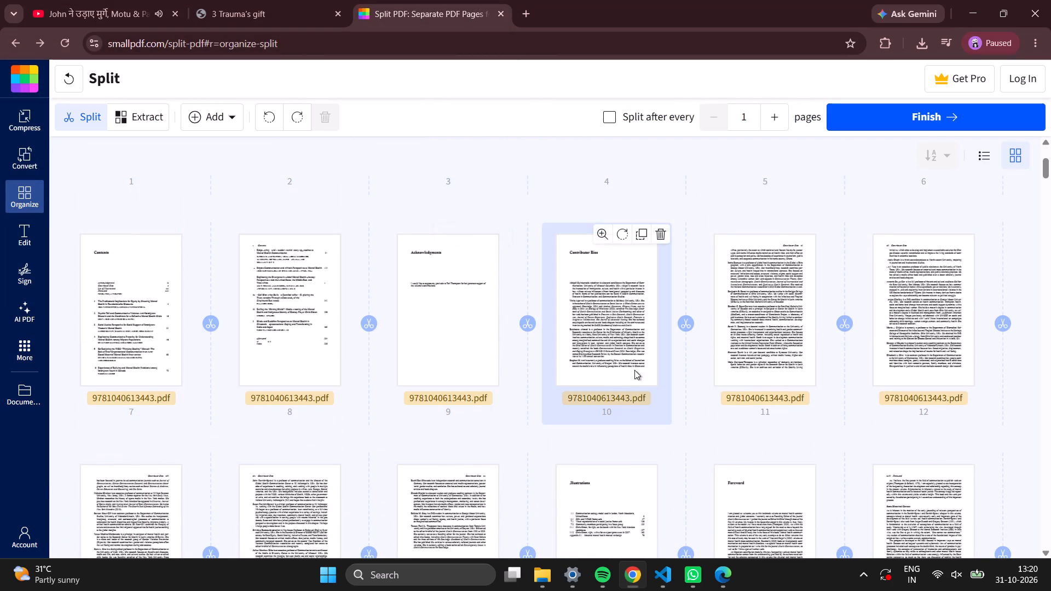
scroll(734, 328, down, 3)
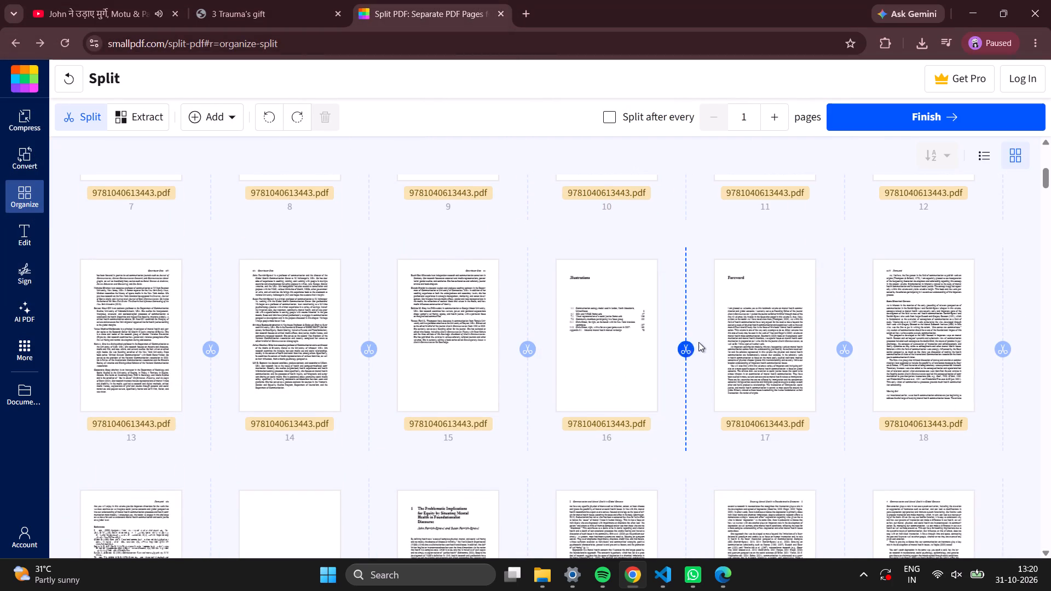
scroll(844, 341, down, 2)
click(374, 433)
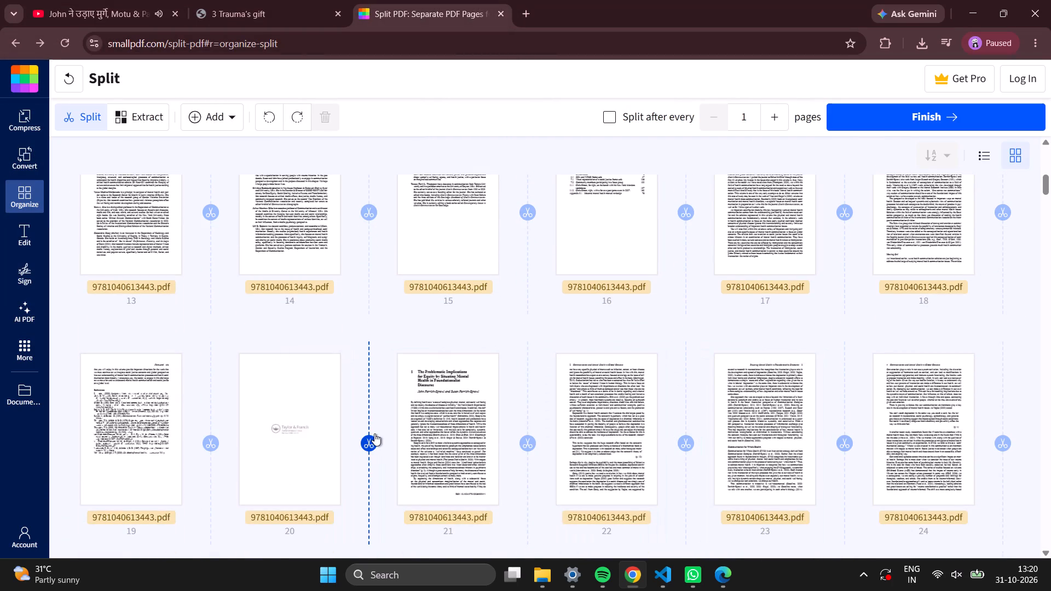
Examine the page thumbnails after the front-matter split to find where chapters 2 and 3 begin.
scroll(423, 416, down, 5)
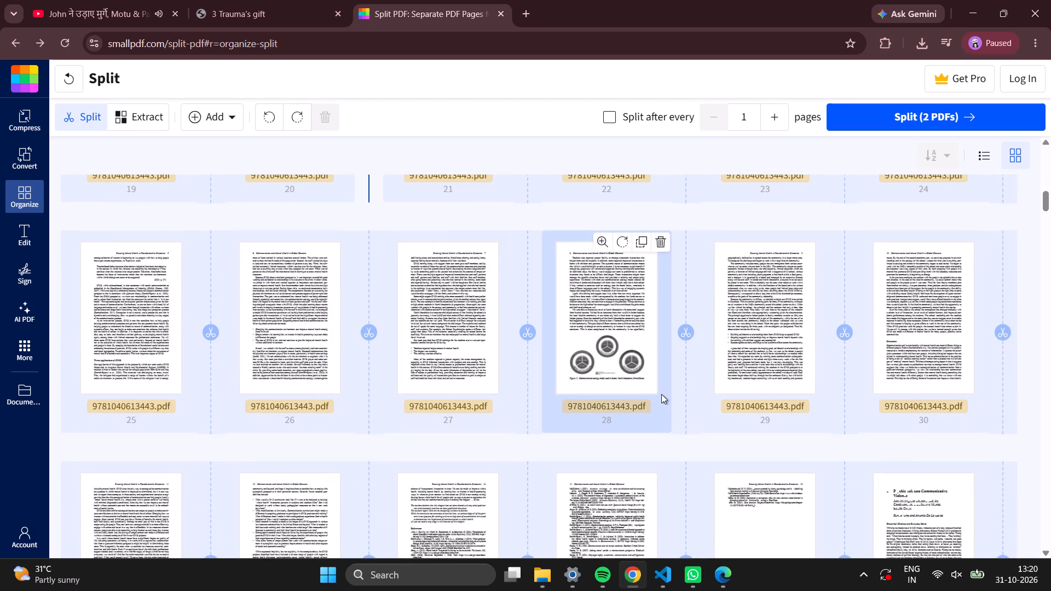
scroll(661, 394, down, 2)
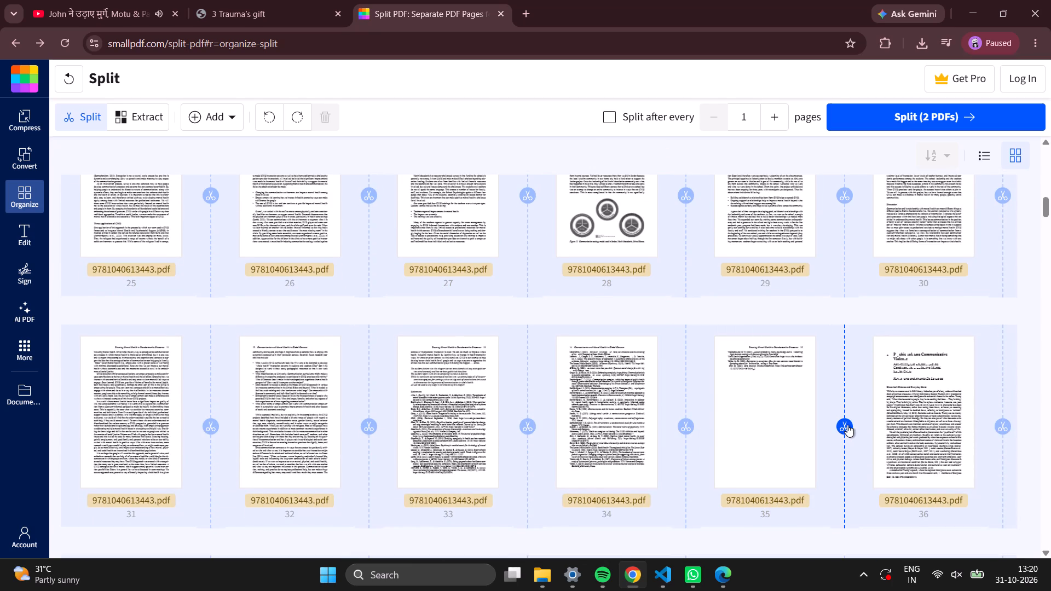
scroll(847, 425, down, 1)
scroll(848, 421, up, 4)
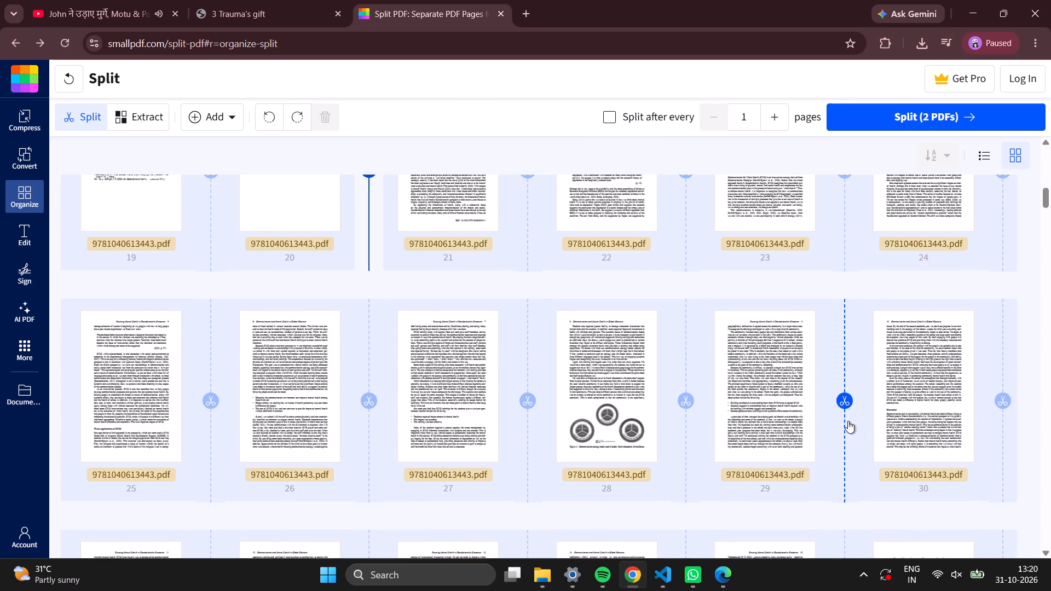
scroll(848, 421, up, 4)
scroll(501, 424, down, 2)
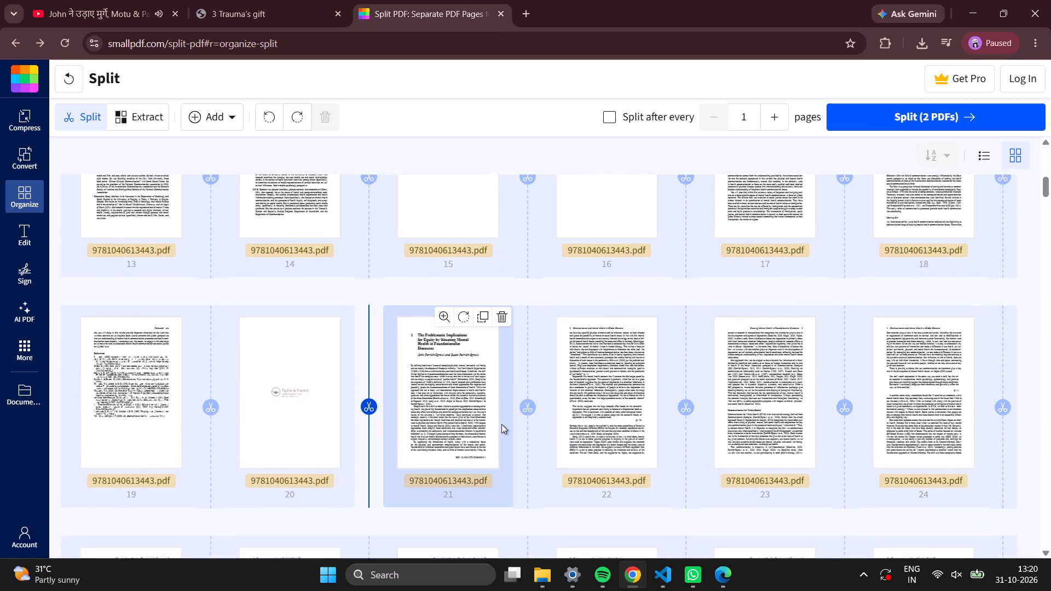
scroll(501, 424, down, 6)
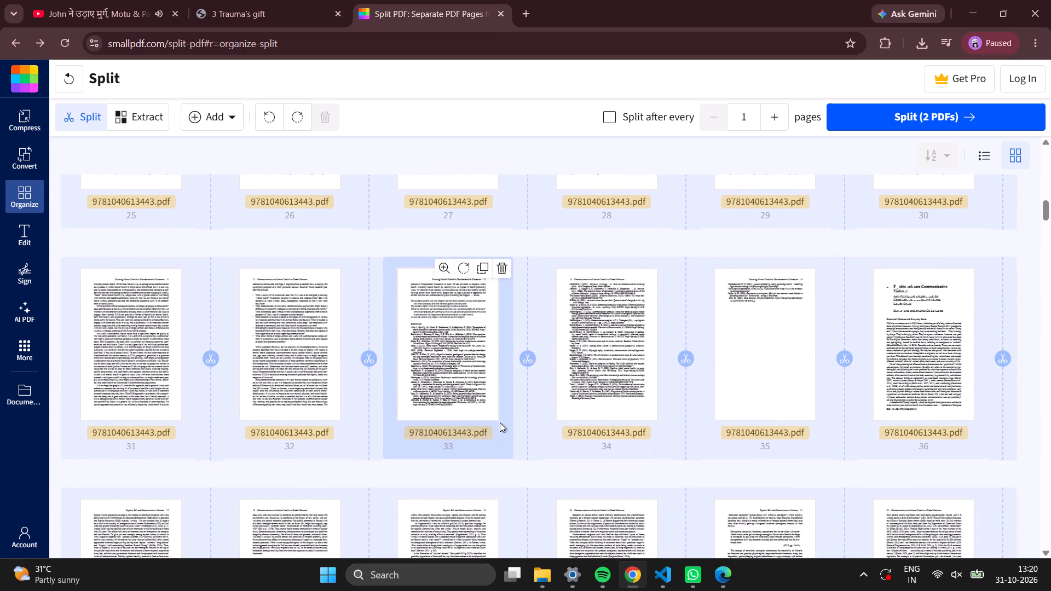
scroll(500, 422, down, 6)
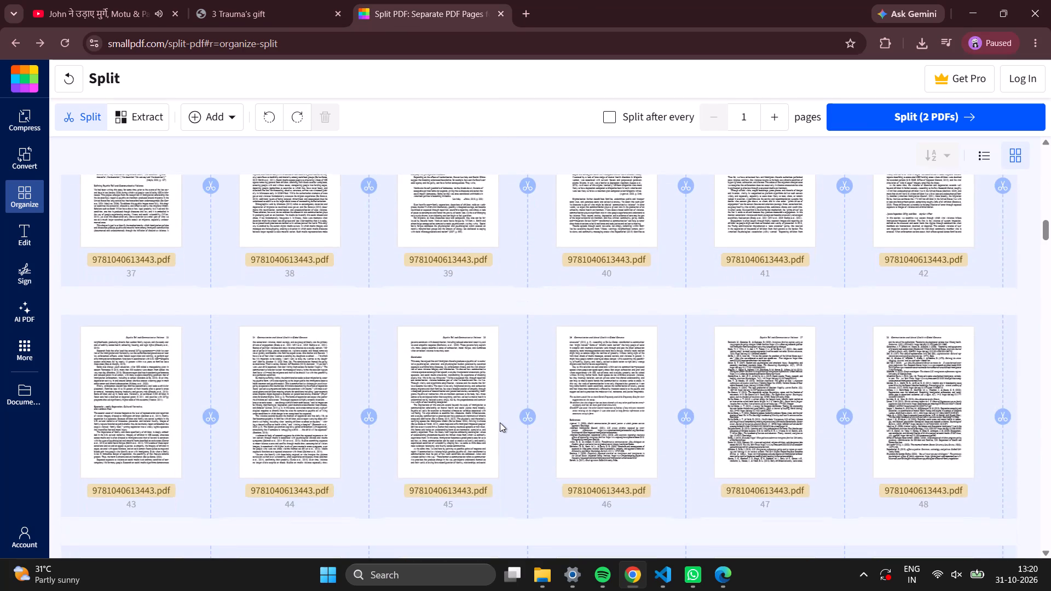
scroll(686, 418, down, 3)
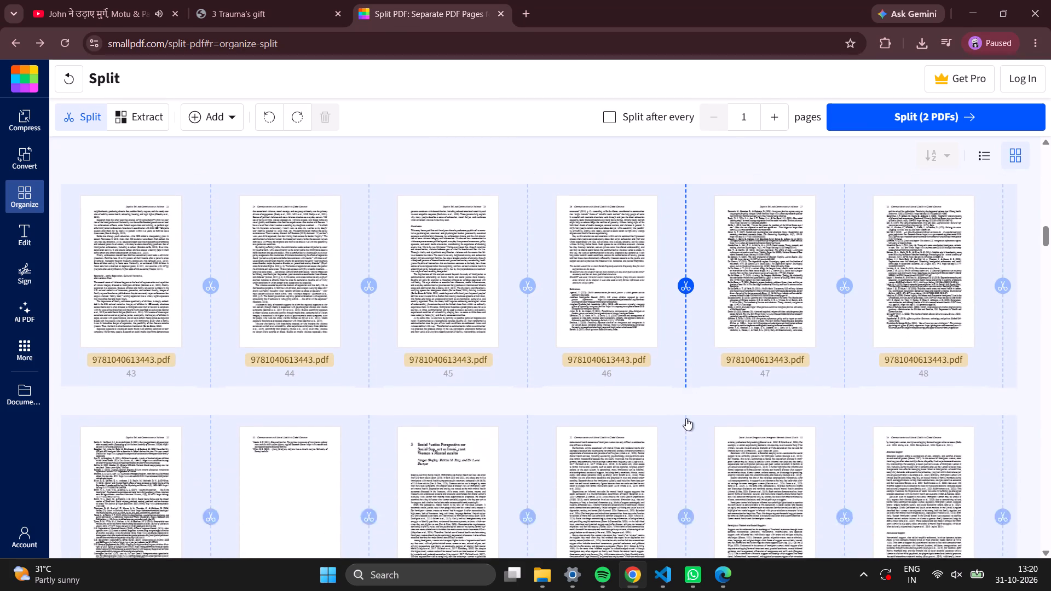
Recheck the chapter 1 pages and the front matter against the split after page 20.
scroll(712, 358, up, 4)
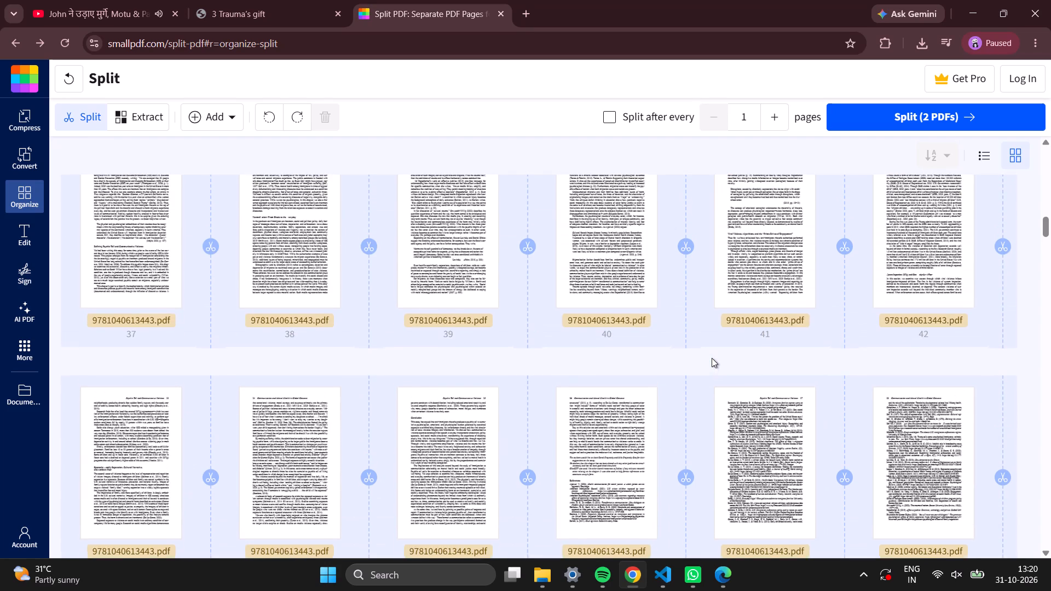
scroll(712, 358, up, 5)
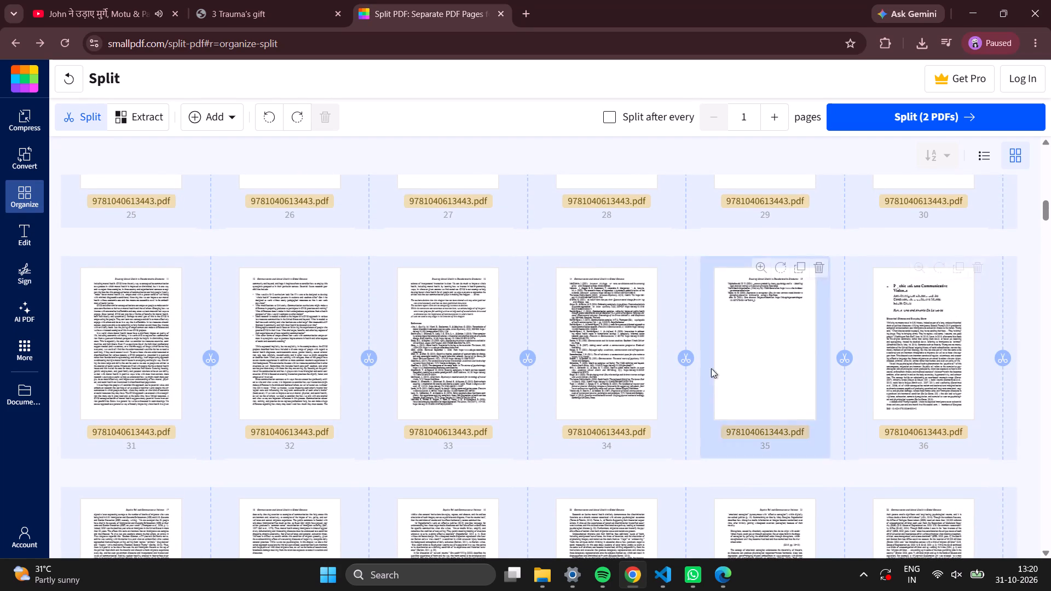
scroll(555, 405, up, 3)
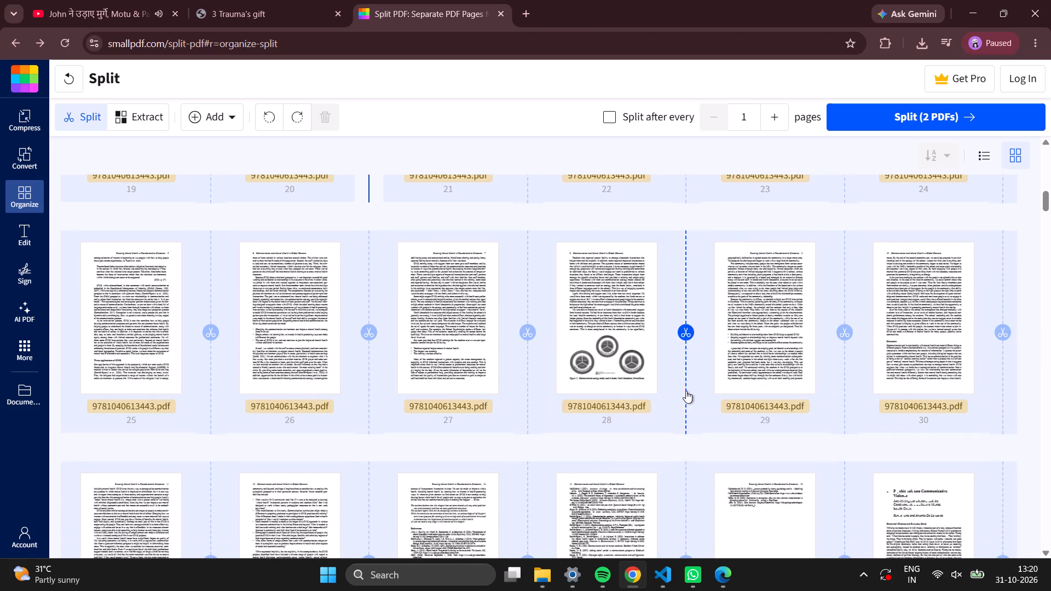
scroll(421, 356, up, 3)
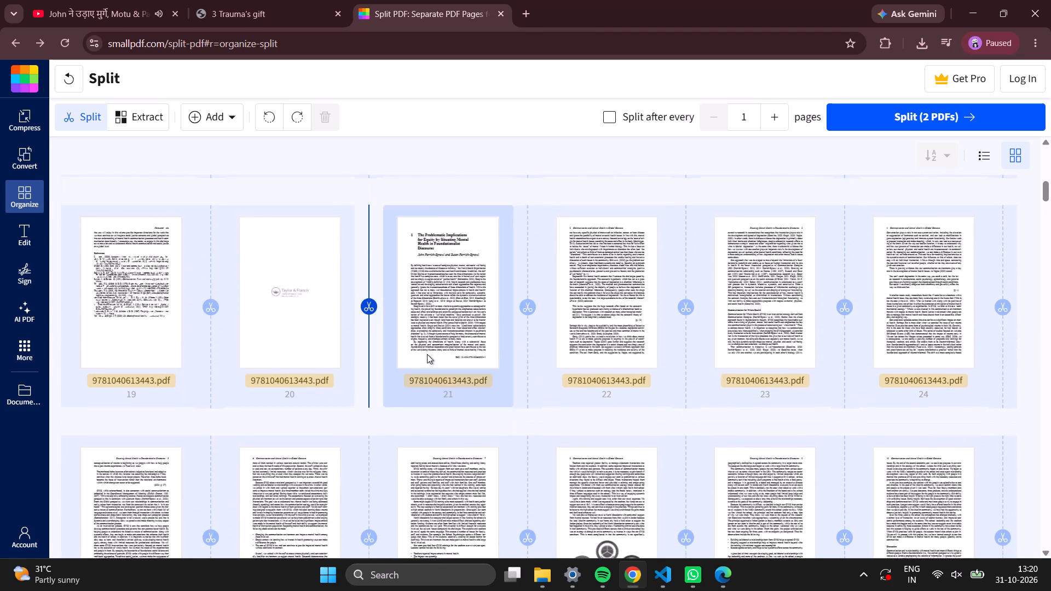
scroll(428, 354, down, 5)
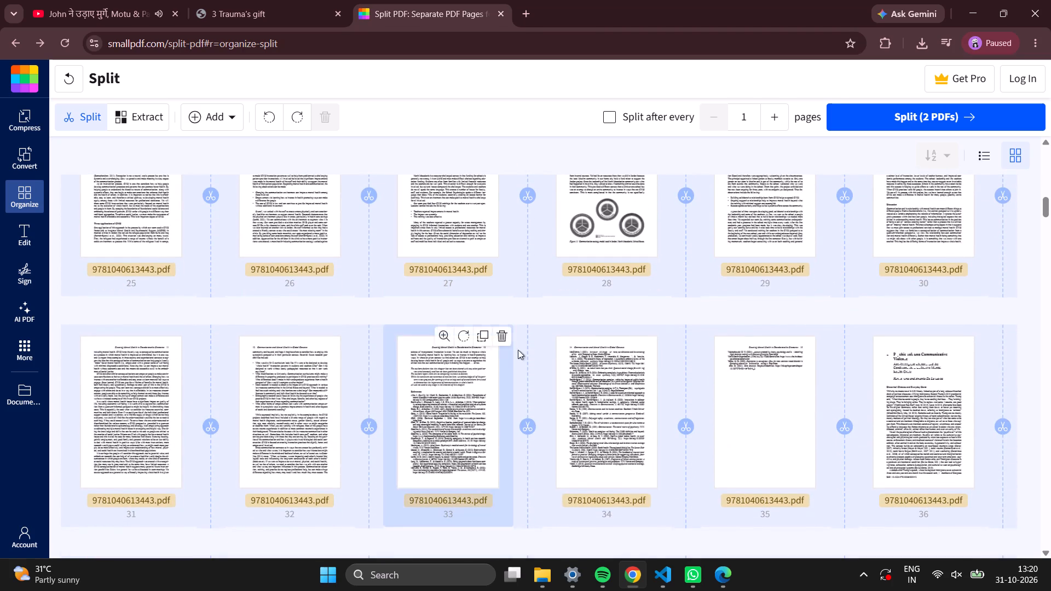
scroll(623, 365, up, 4)
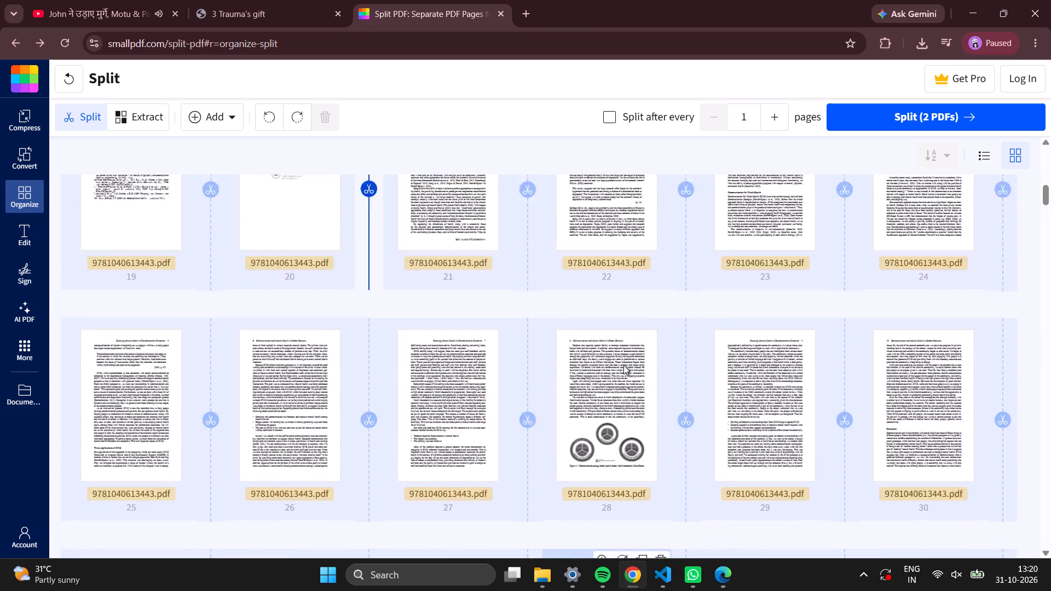
scroll(623, 365, up, 6)
Examine the page thumbnails from the front matter onward for the opening pages of chapters 2 and 3.
scroll(763, 399, down, 3)
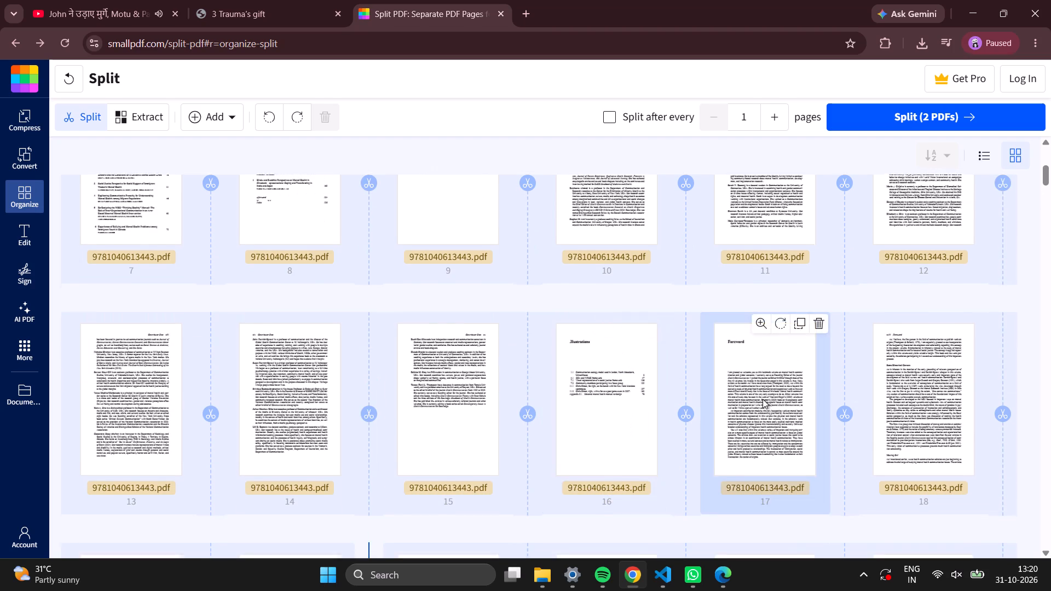
scroll(763, 399, down, 4)
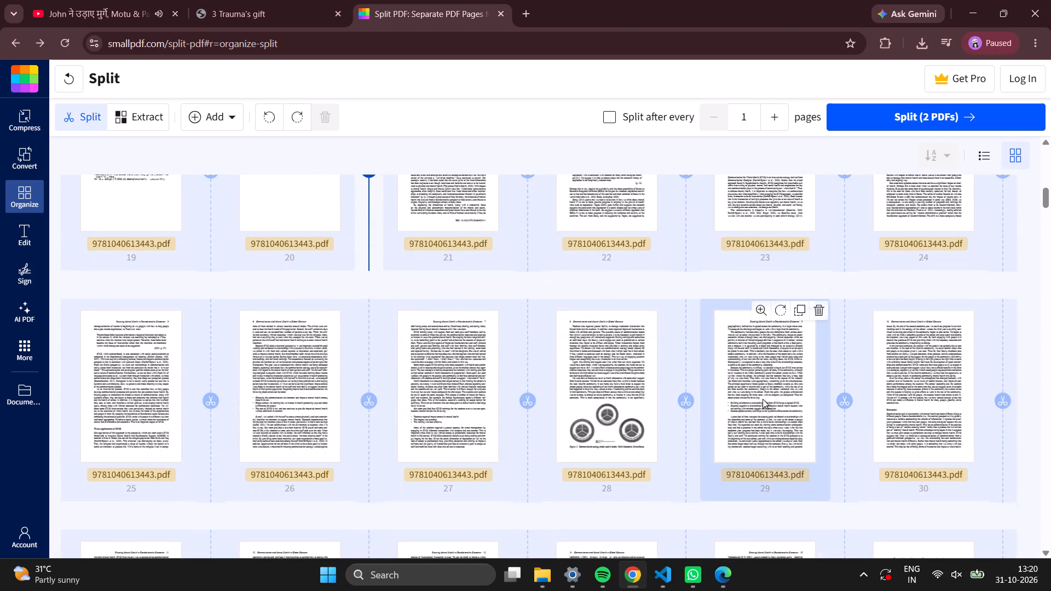
scroll(763, 399, down, 4)
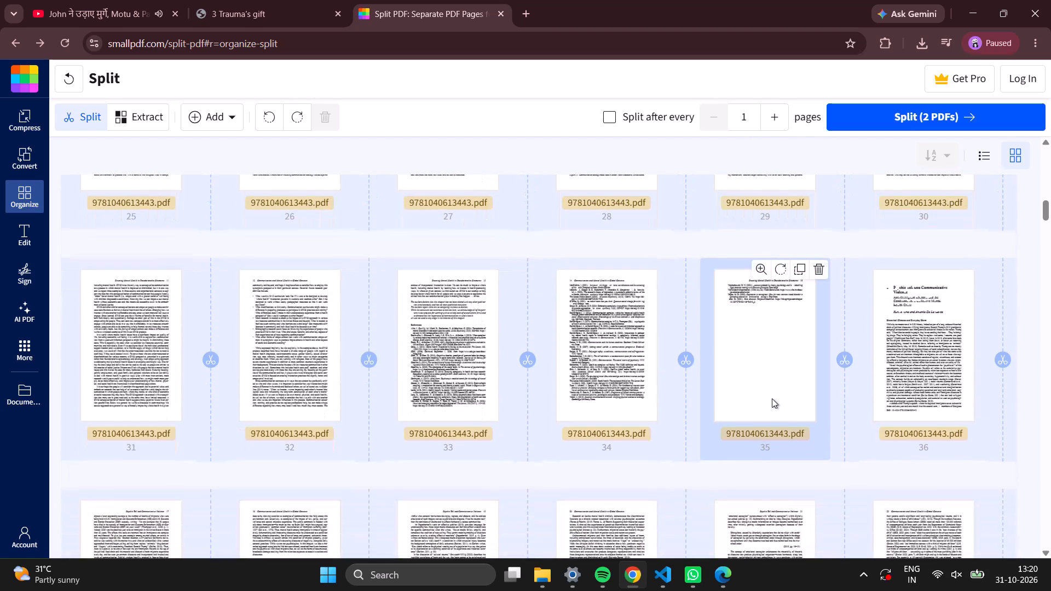
scroll(772, 398, down, 3)
scroll(520, 379, down, 2)
scroll(433, 386, down, 1)
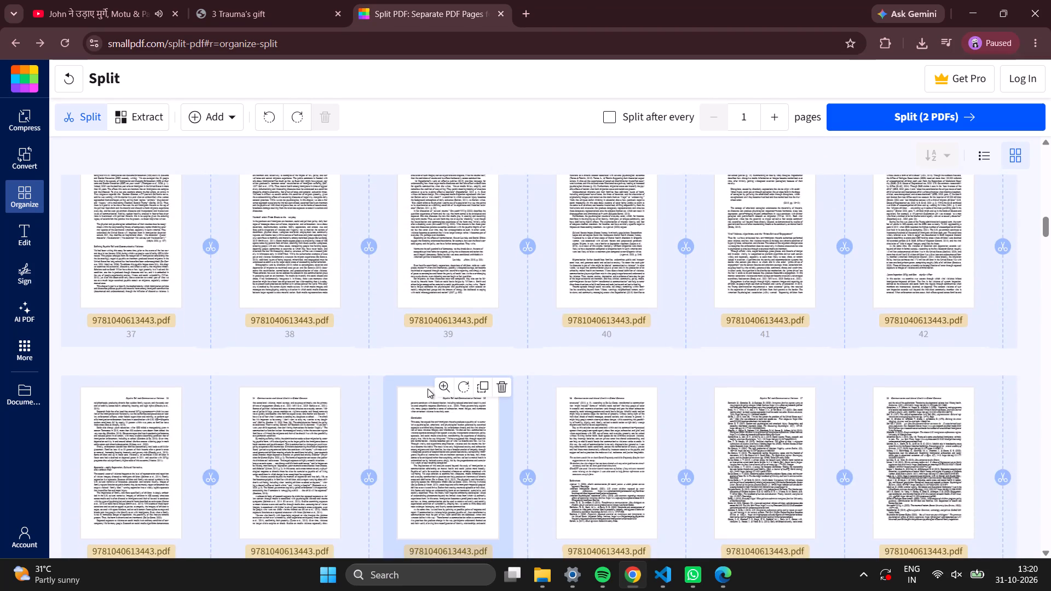
scroll(428, 389, down, 3)
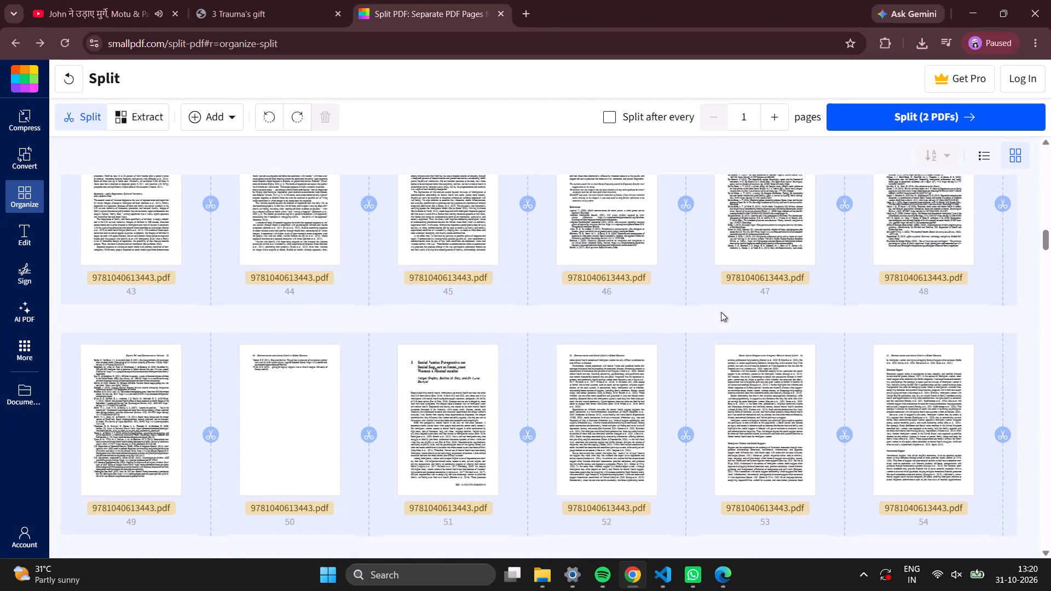
Review the chapter 2 and chapter 1 pages backward to the existing split after page 20.
scroll(721, 311, up, 2)
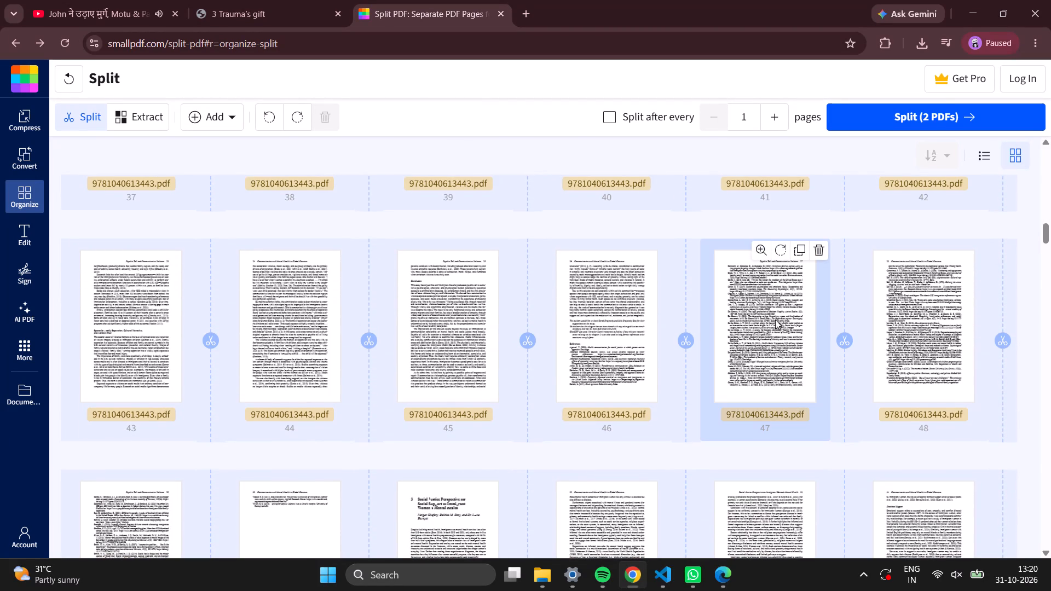
scroll(775, 320, up, 1)
scroll(465, 255, up, 3)
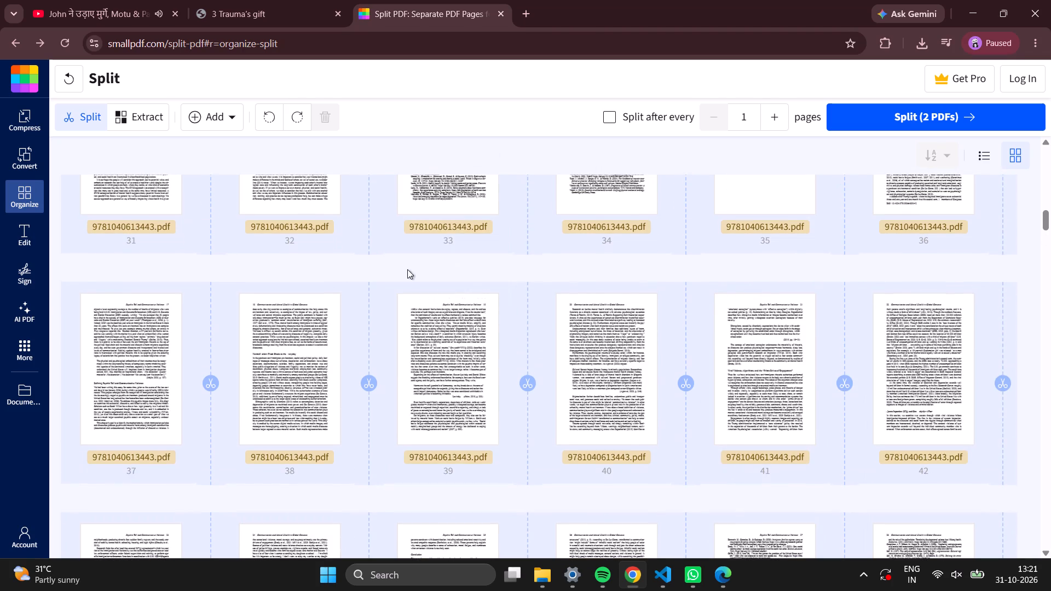
scroll(307, 309, up, 1)
scroll(574, 298, up, 1)
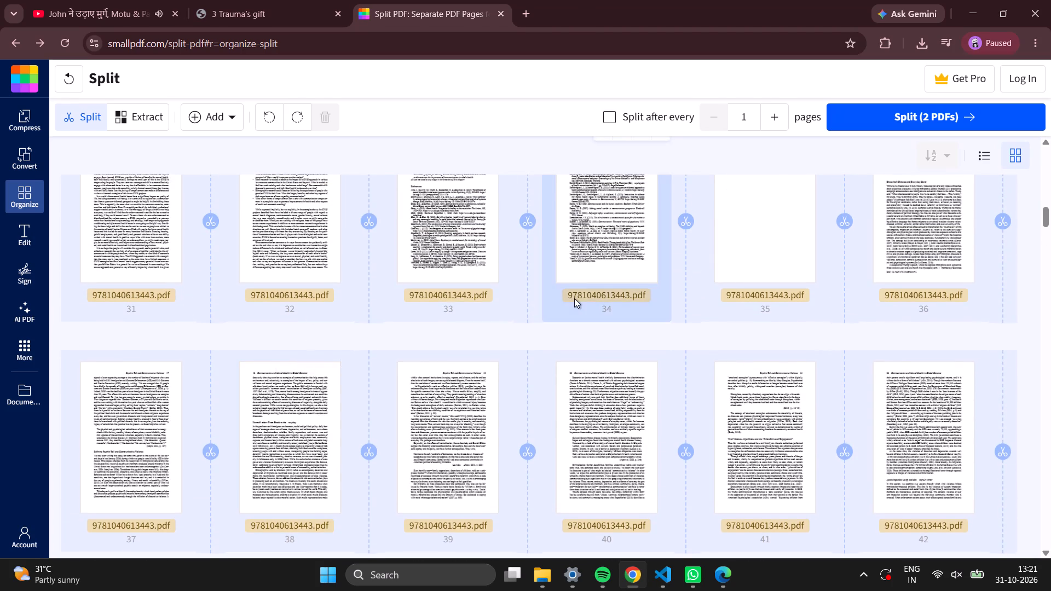
scroll(574, 298, up, 1)
scroll(310, 285, up, 3)
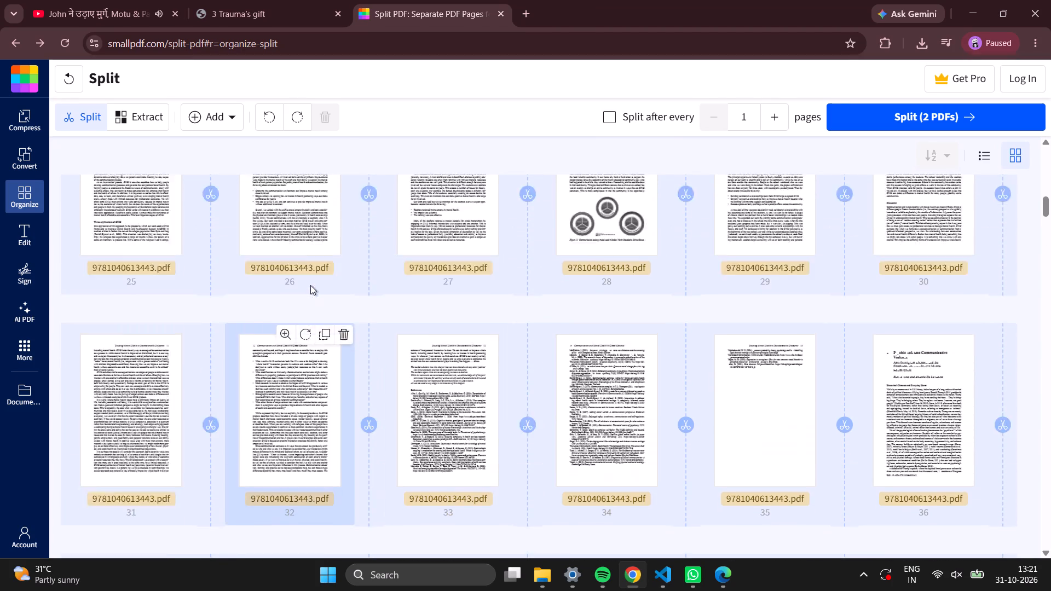
scroll(310, 286, up, 3)
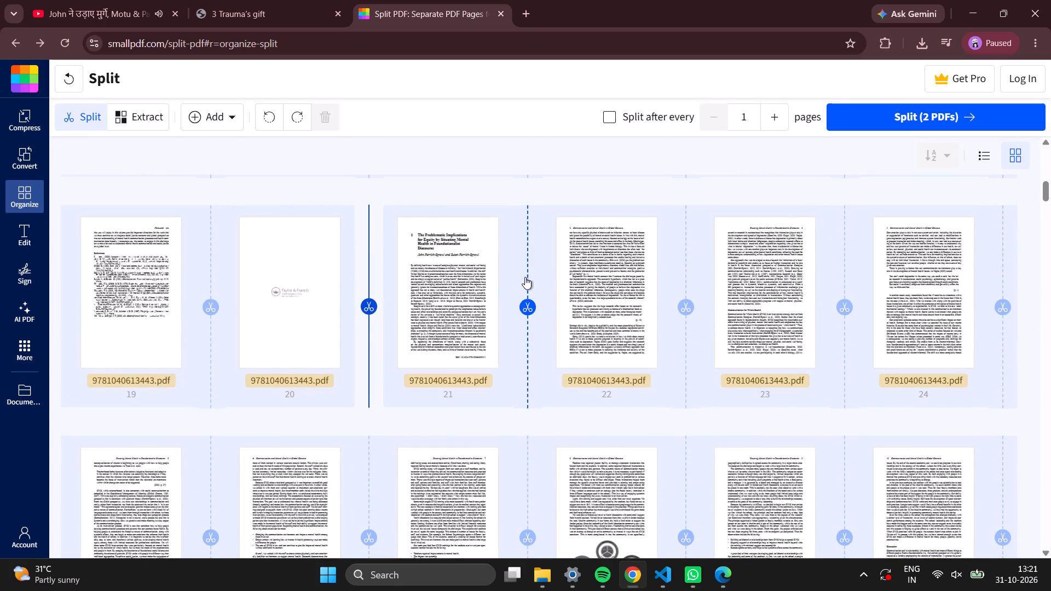
Add a split after page 50, directly before the opening page of chapter 3.
scroll(864, 321, down, 1)
scroll(792, 328, down, 1)
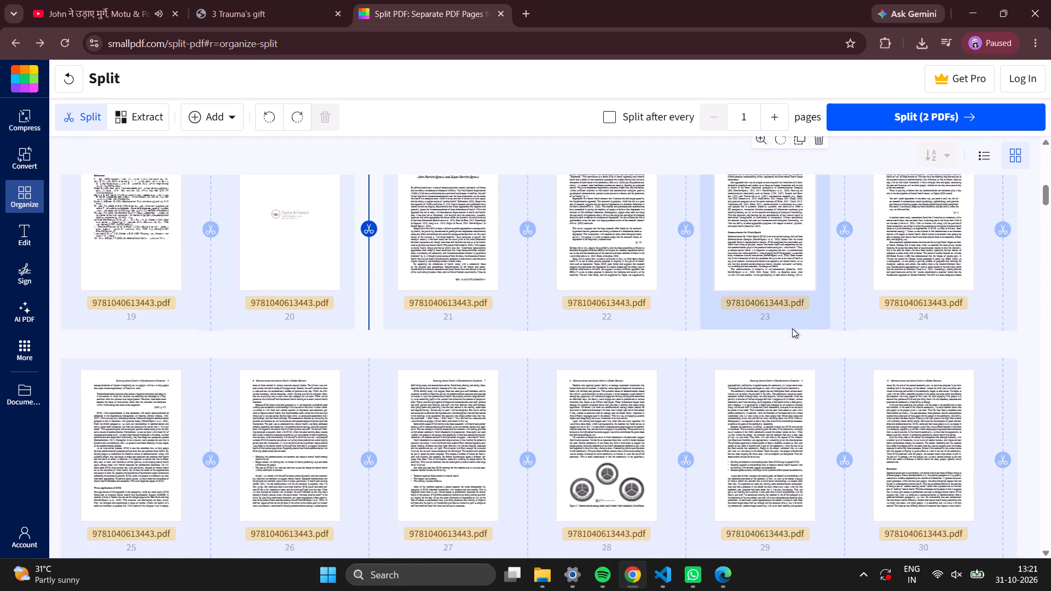
scroll(792, 328, down, 2)
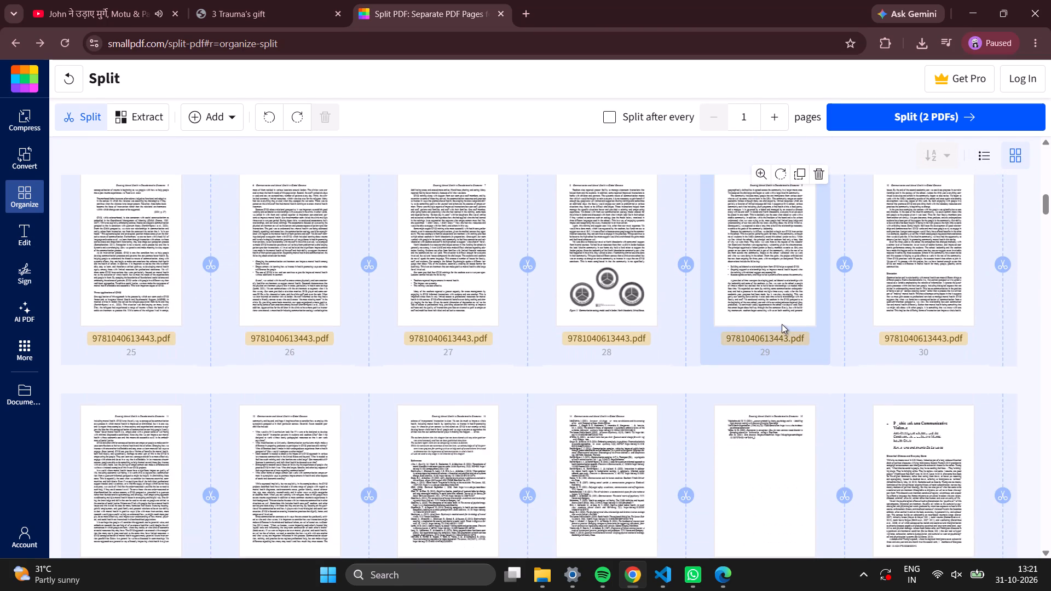
scroll(719, 318, down, 2)
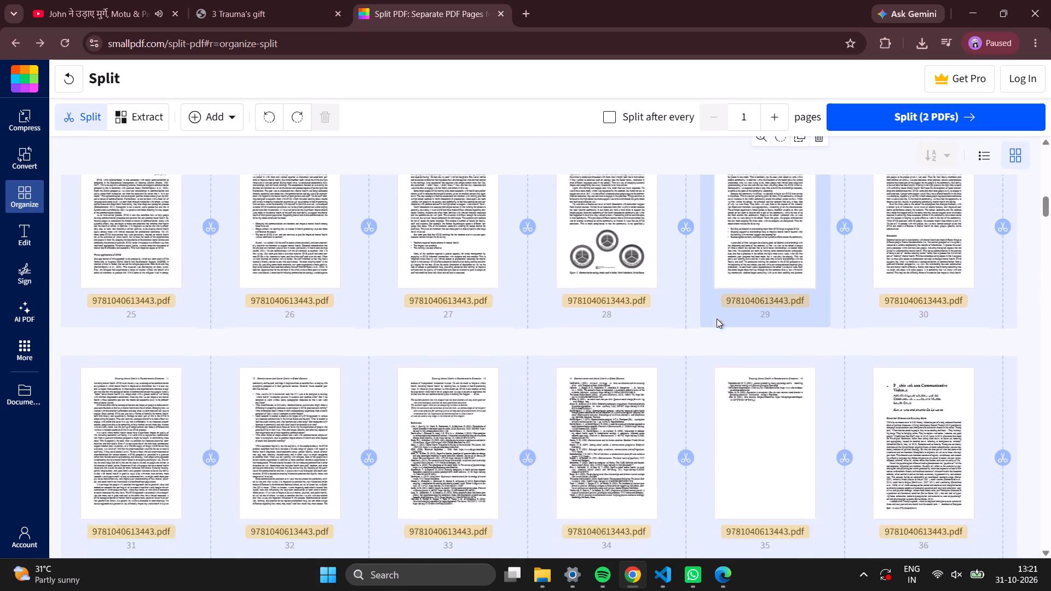
scroll(717, 318, down, 4)
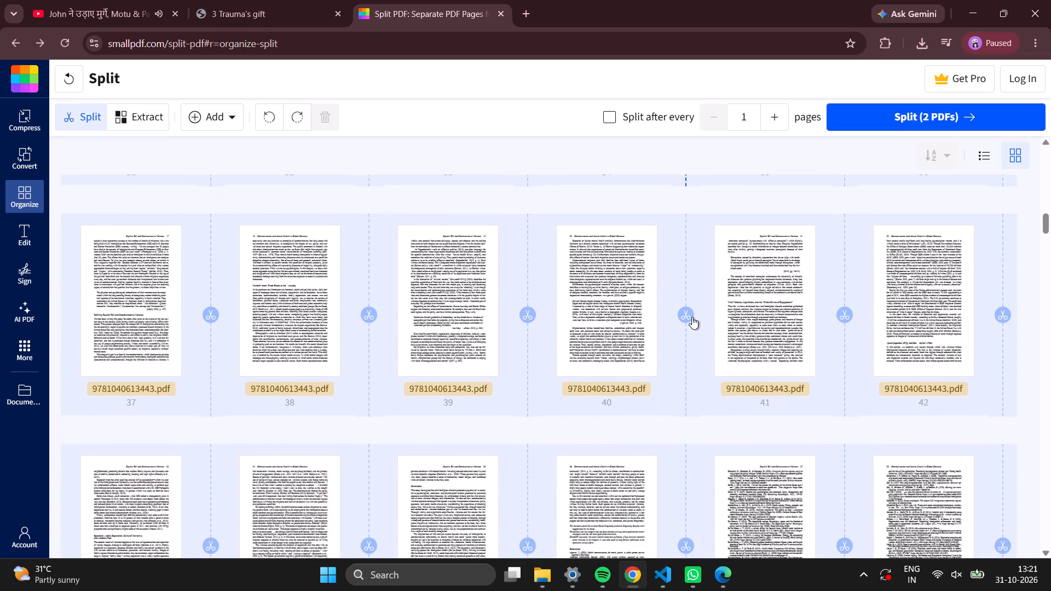
scroll(692, 317, down, 3)
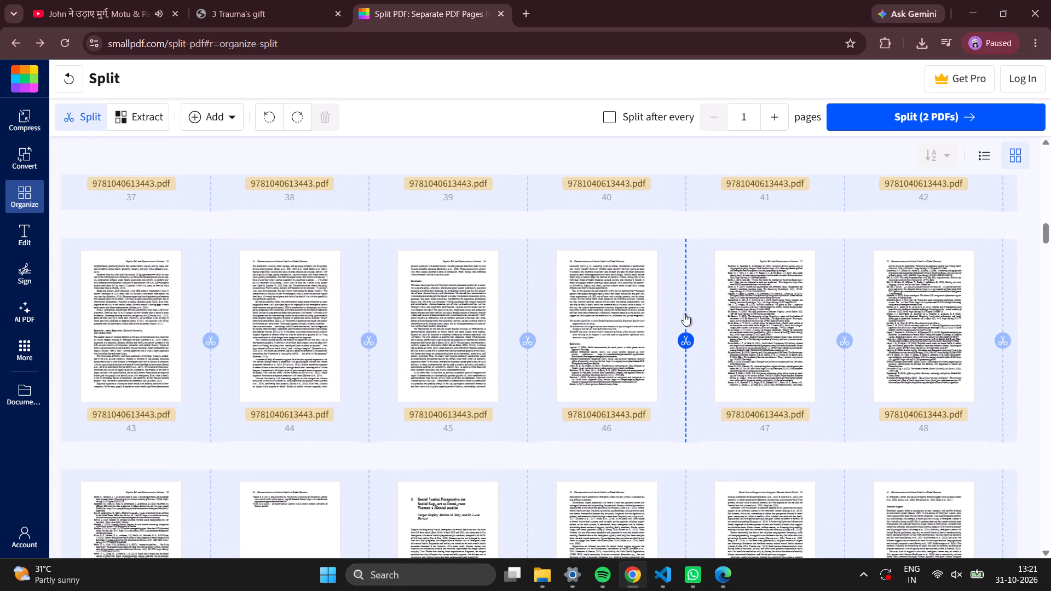
scroll(677, 312, down, 2)
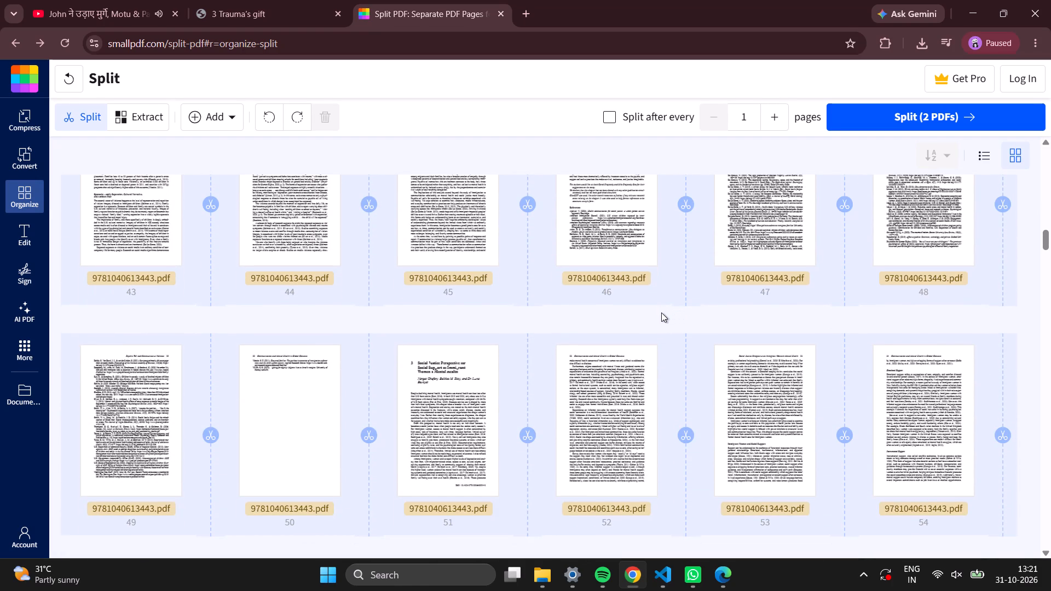
click(366, 432)
Examine the pages of chapter 3, then review the preceding chapters back to the start of the document.
scroll(547, 405, down, 3)
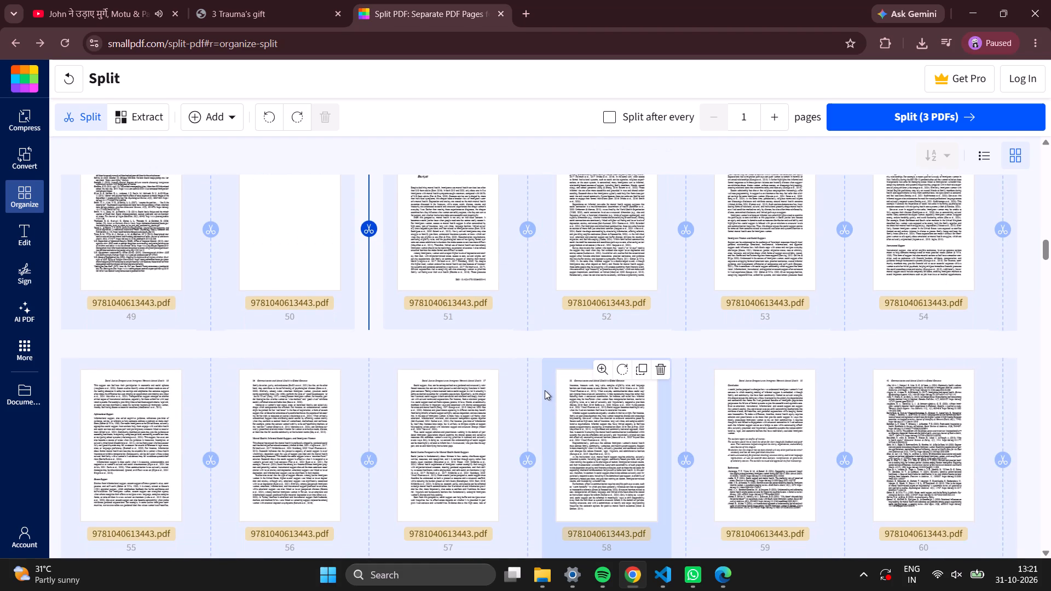
scroll(545, 390, down, 3)
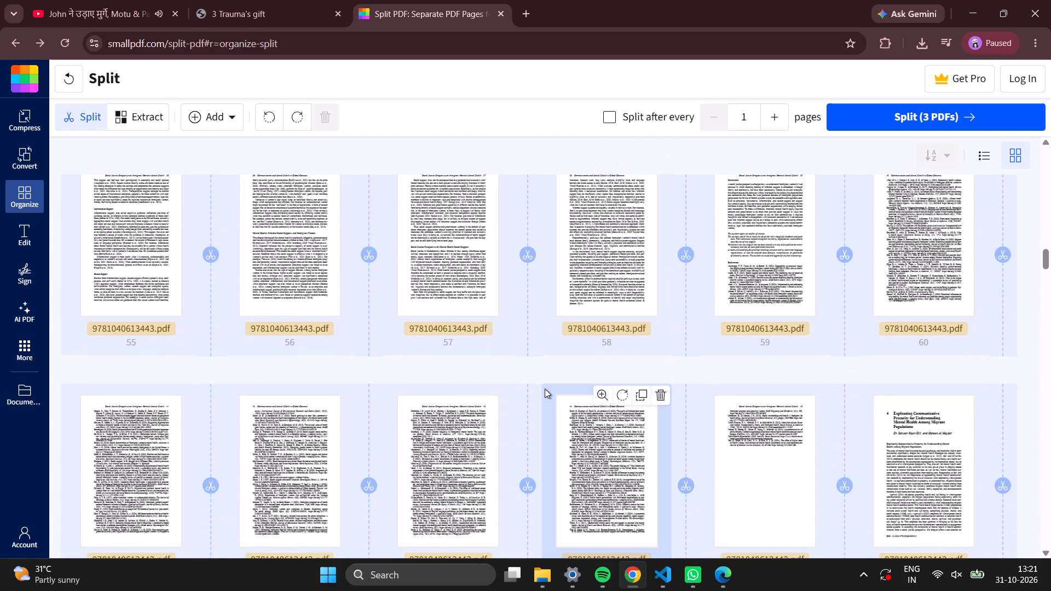
scroll(545, 389, up, 6)
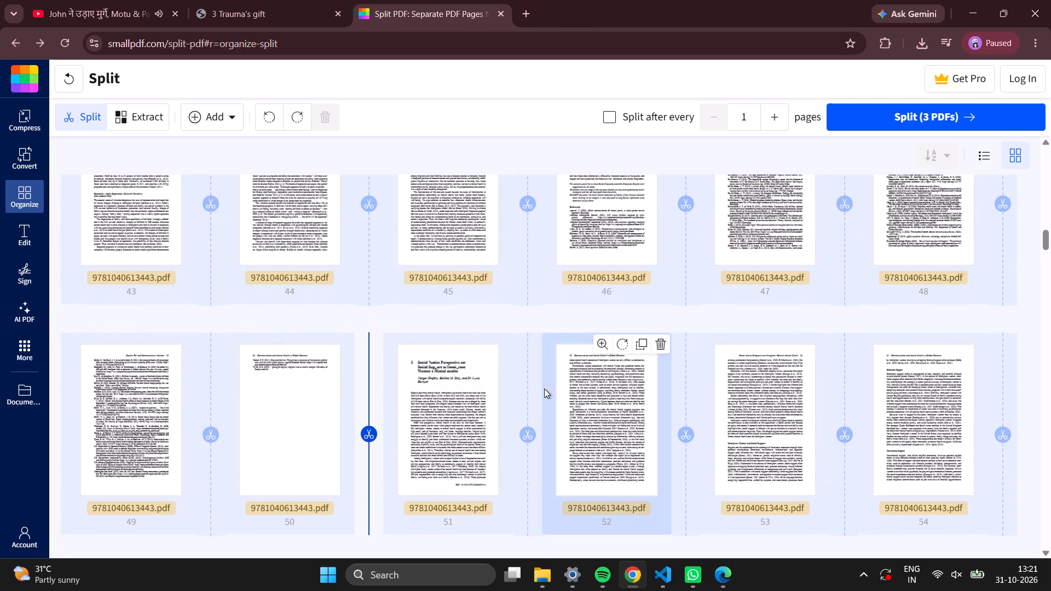
scroll(530, 391, up, 4)
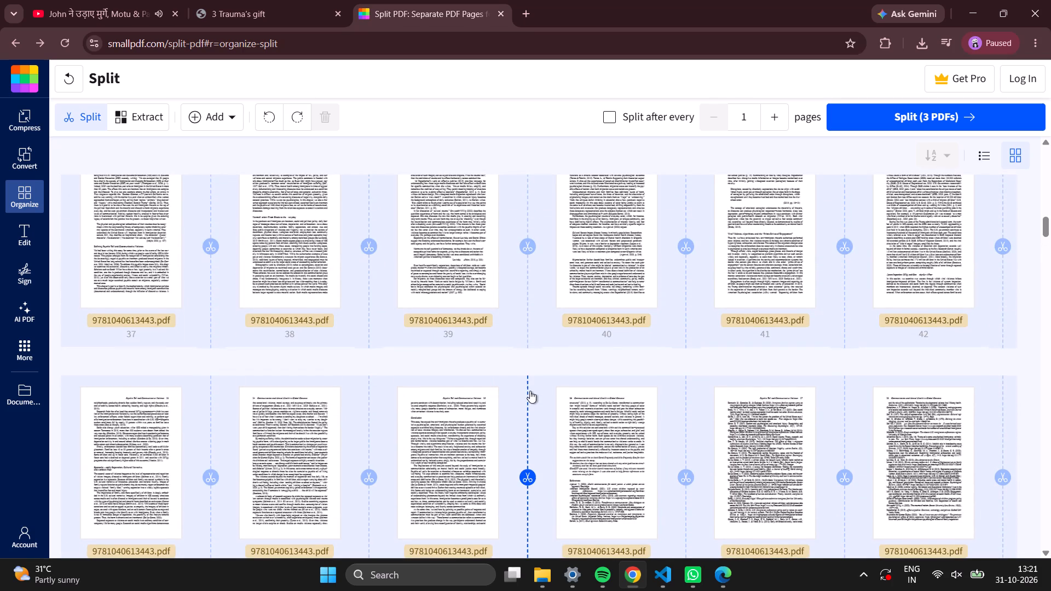
scroll(746, 431, up, 2)
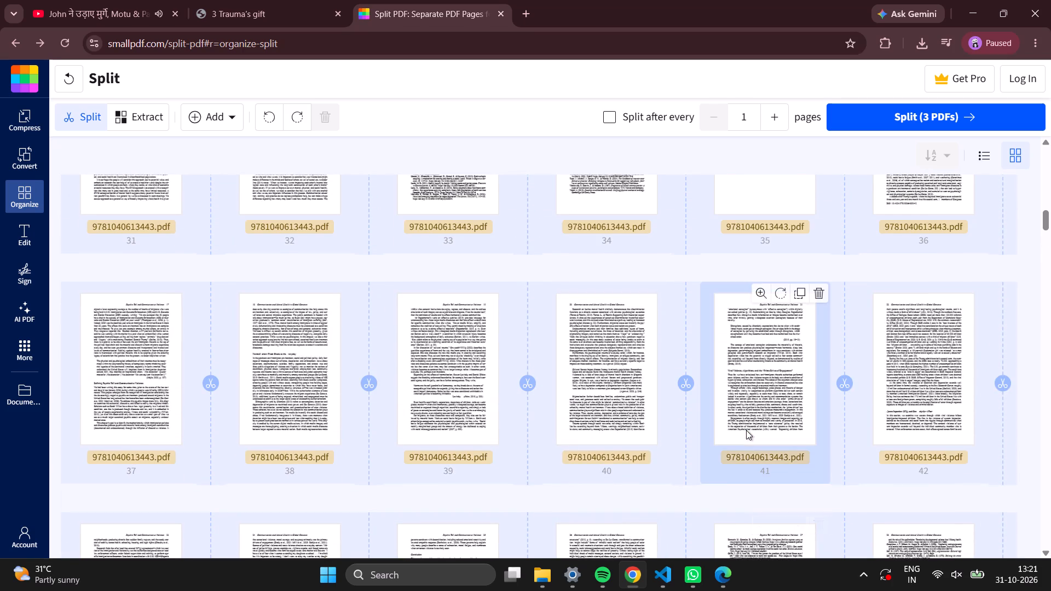
scroll(743, 430, up, 1)
scroll(440, 390, up, 2)
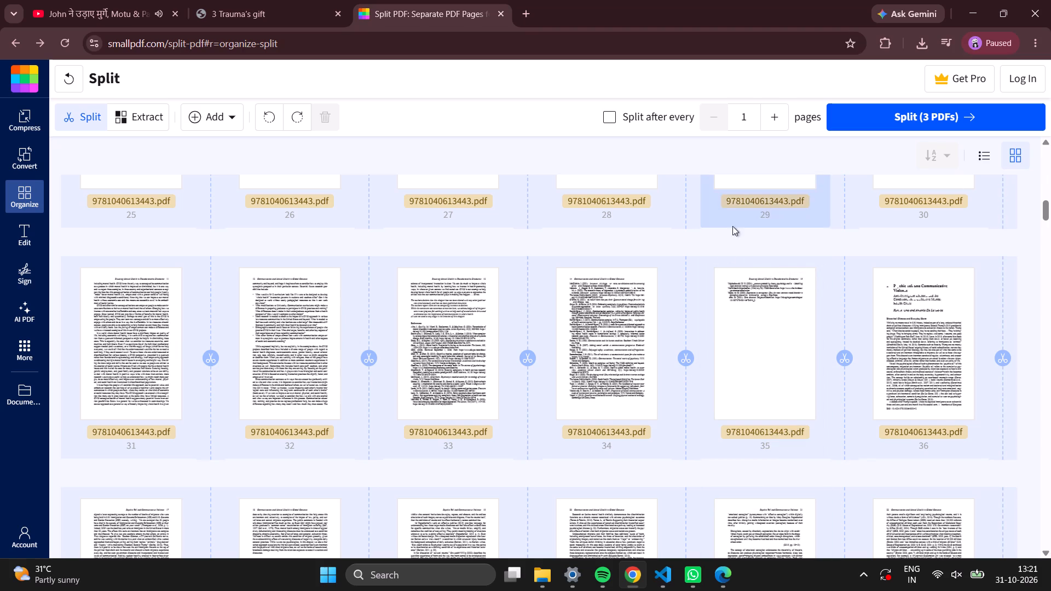
scroll(724, 252, up, 17)
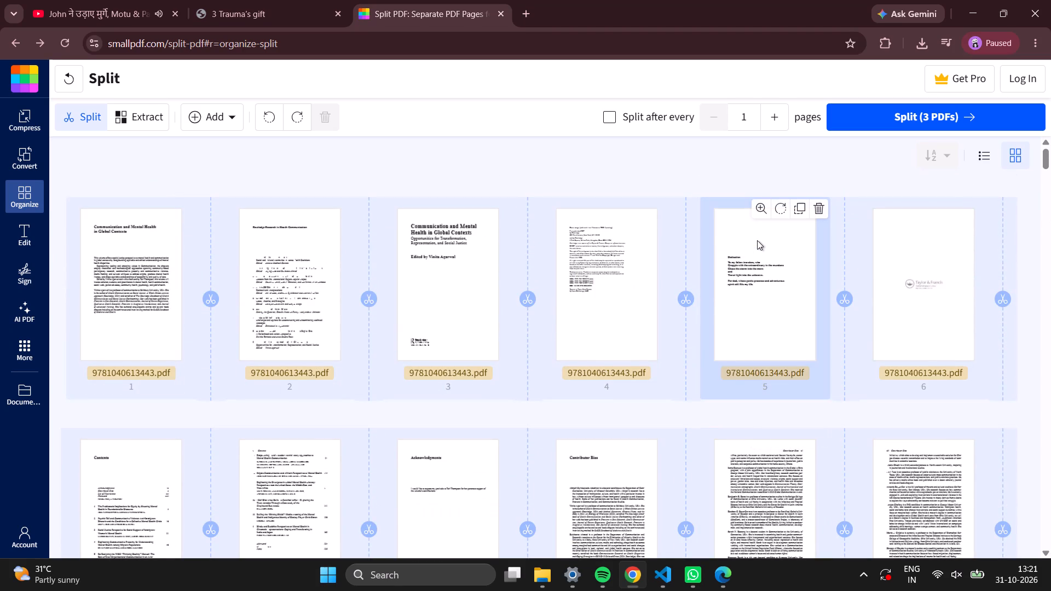
scroll(759, 240, up, 4)
Compare the chapter 1 pages and the chapter 2 opening page with the split after the front matter.
scroll(759, 239, down, 7)
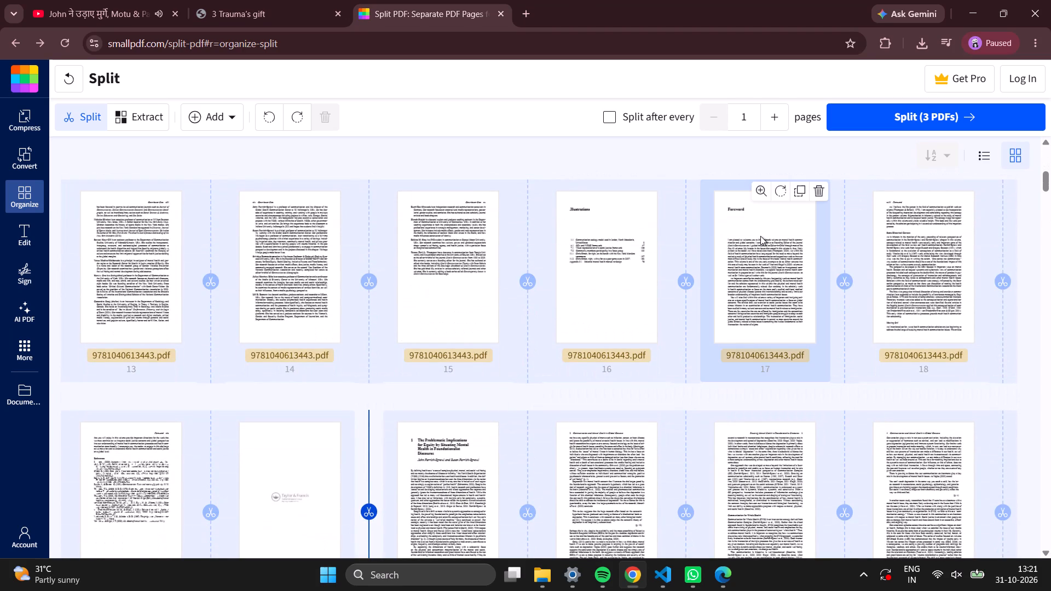
scroll(784, 239, down, 3)
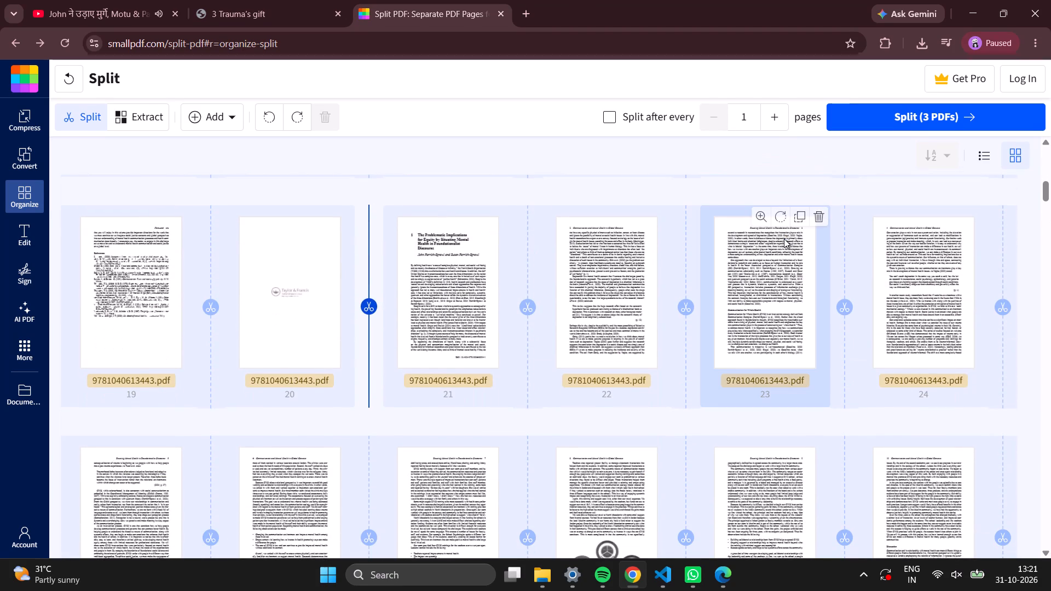
scroll(784, 239, down, 3)
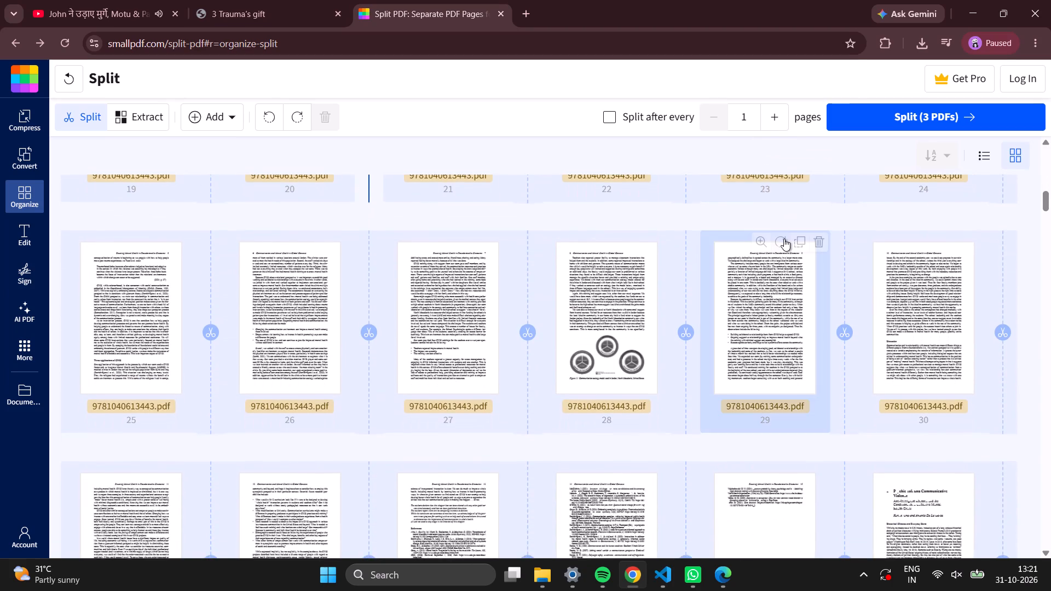
scroll(784, 239, down, 2)
scroll(839, 347, down, 2)
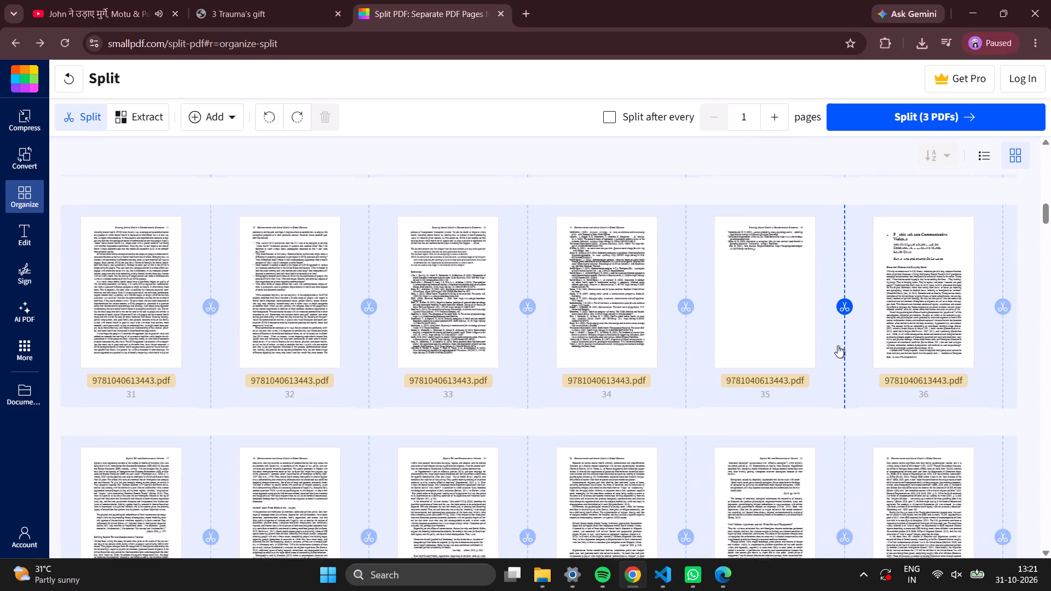
scroll(598, 288, up, 4)
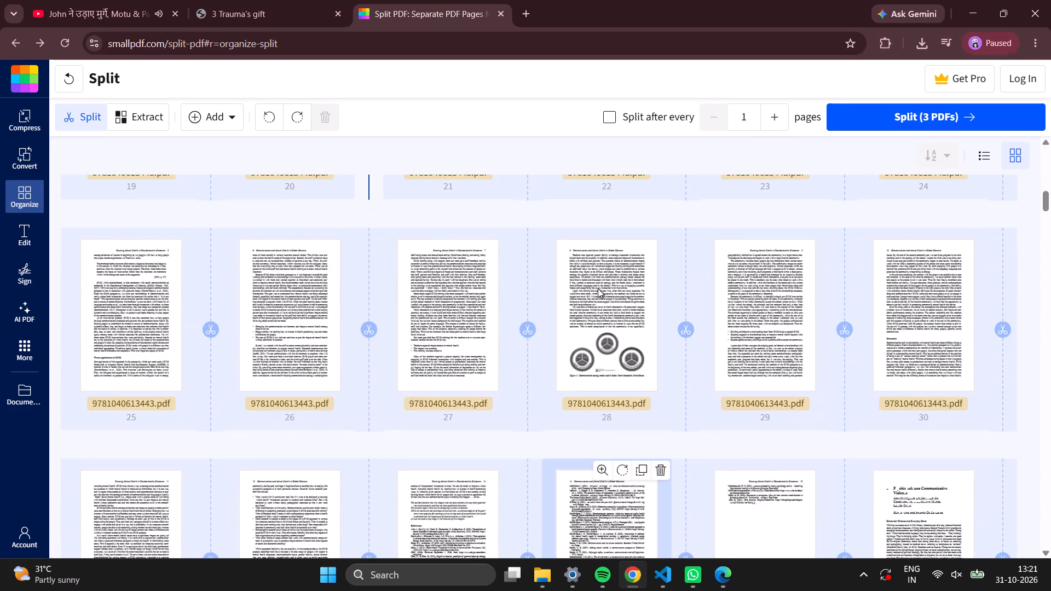
scroll(598, 288, up, 6)
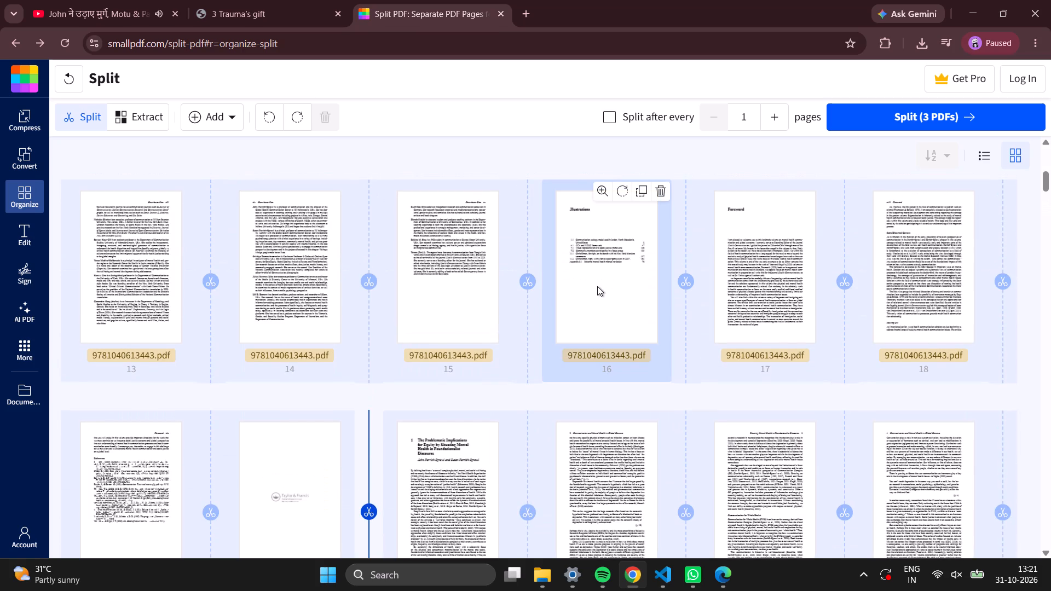
scroll(597, 286, up, 3)
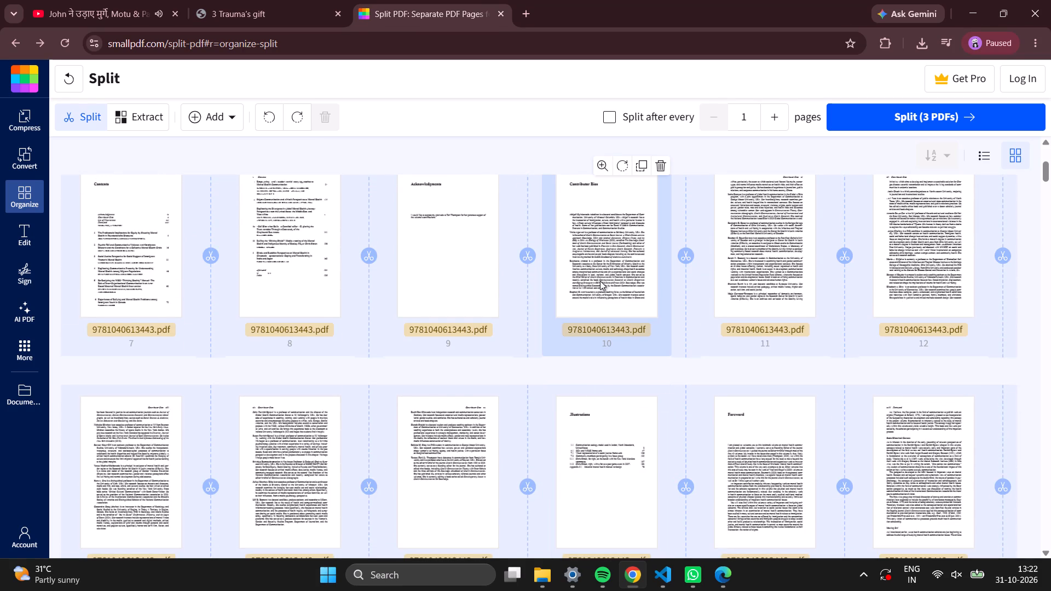
Recheck the pages following the front-matter split for the boundary between chapters 1 and 2.
scroll(602, 278, down, 5)
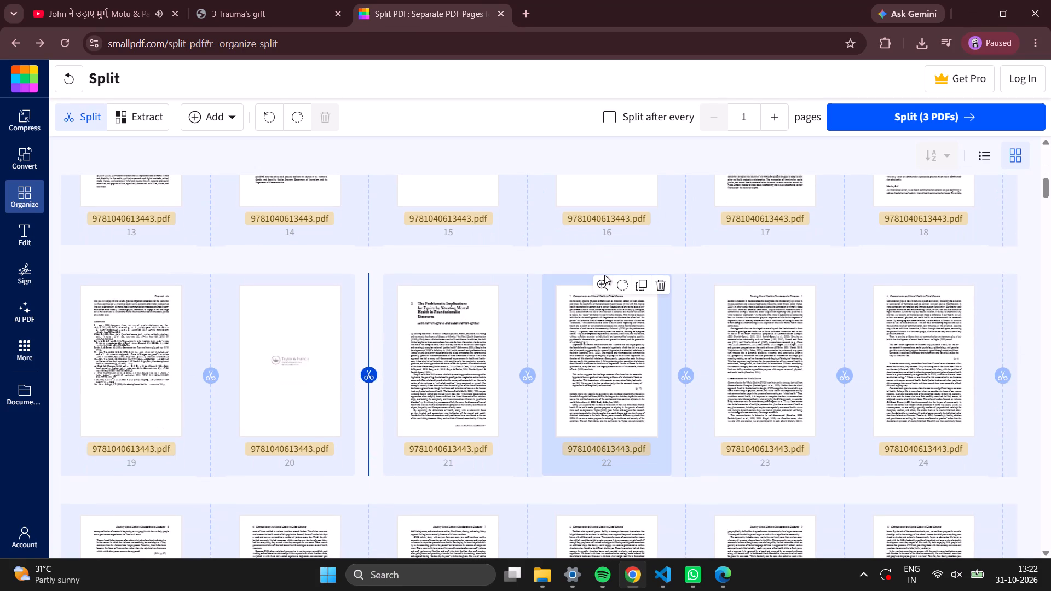
scroll(604, 275, down, 2)
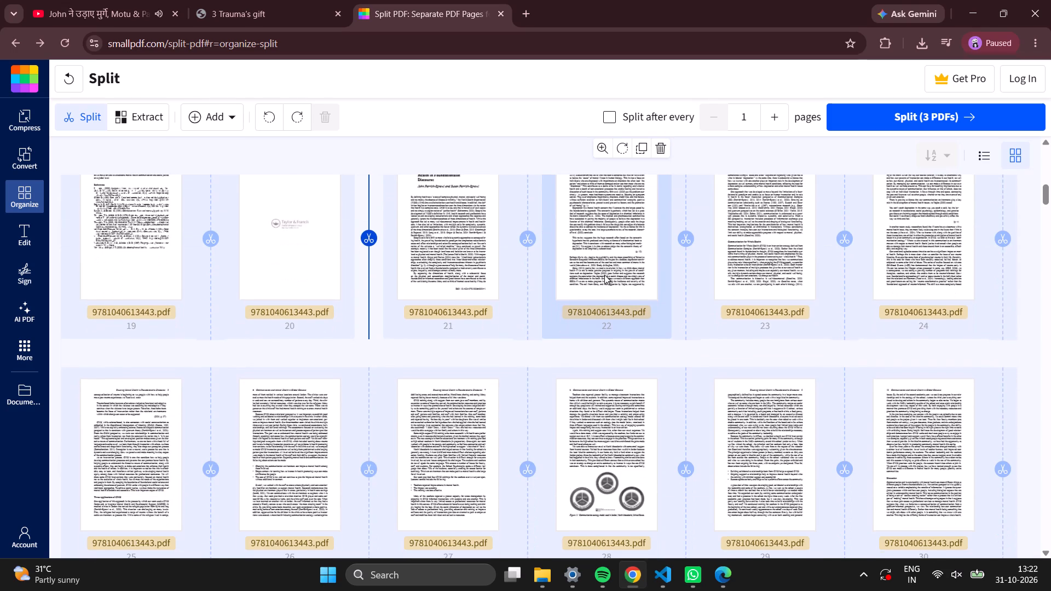
scroll(604, 259, down, 2)
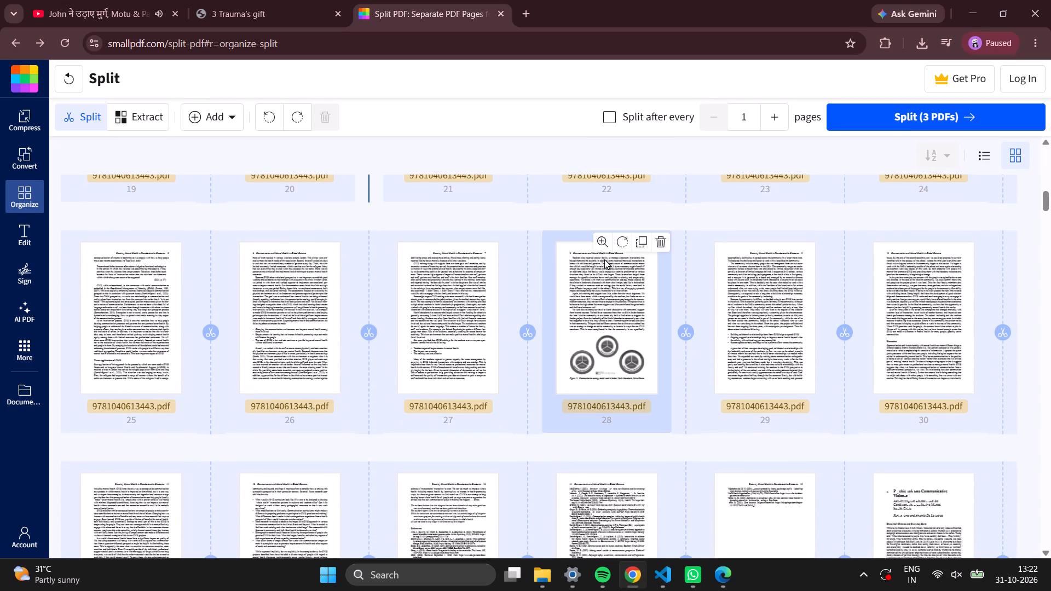
scroll(605, 258, down, 2)
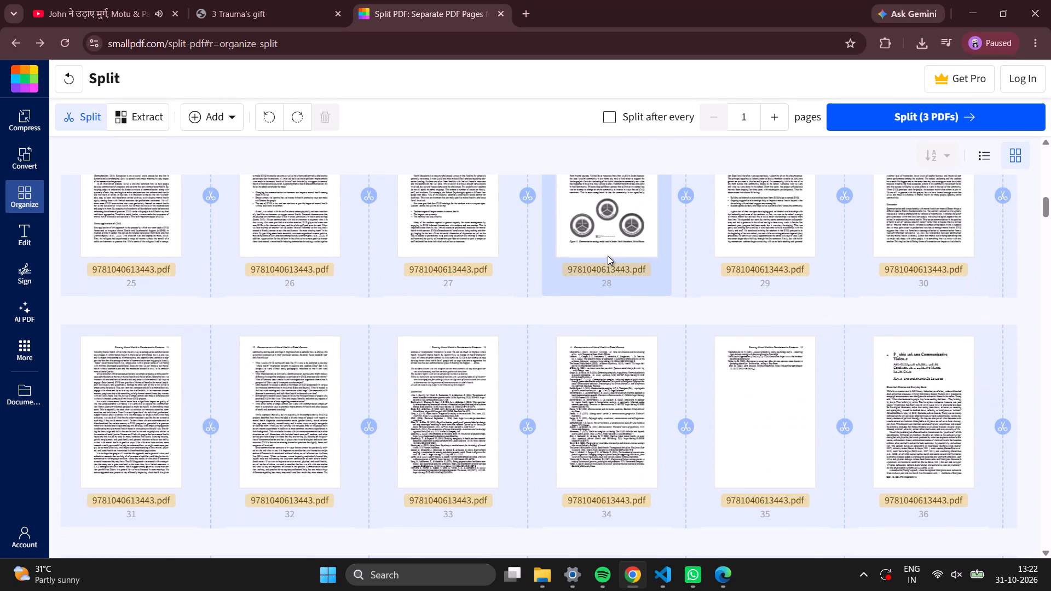
scroll(608, 256, down, 1)
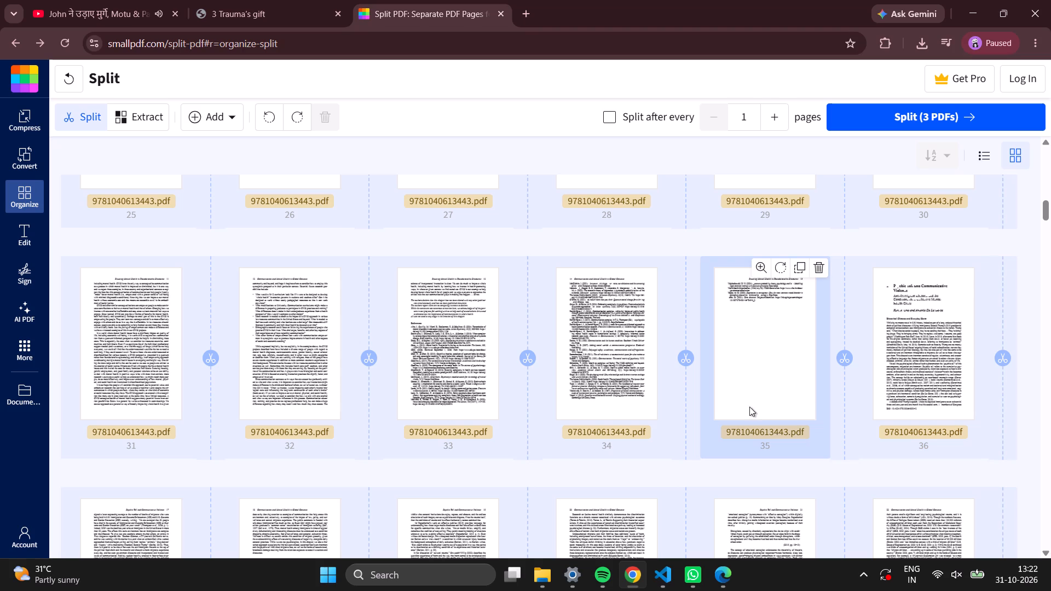
Open 9781040613443.pdf from the Downloads folder and go to the start of chapter 2 through its table of contents.
scroll(720, 394, down, 2)
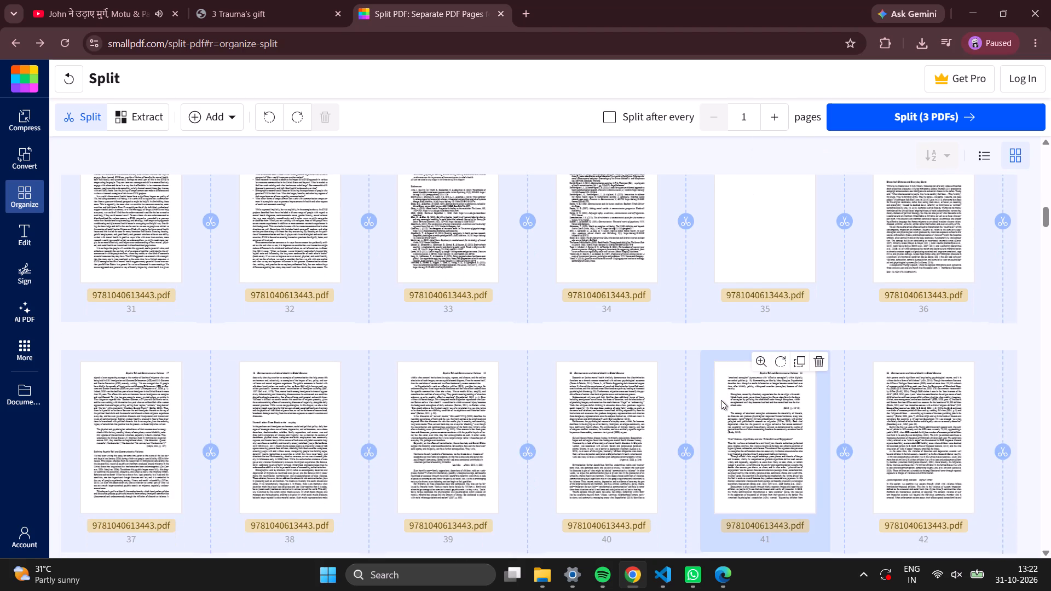
click(972, 10)
double_click(157, 121)
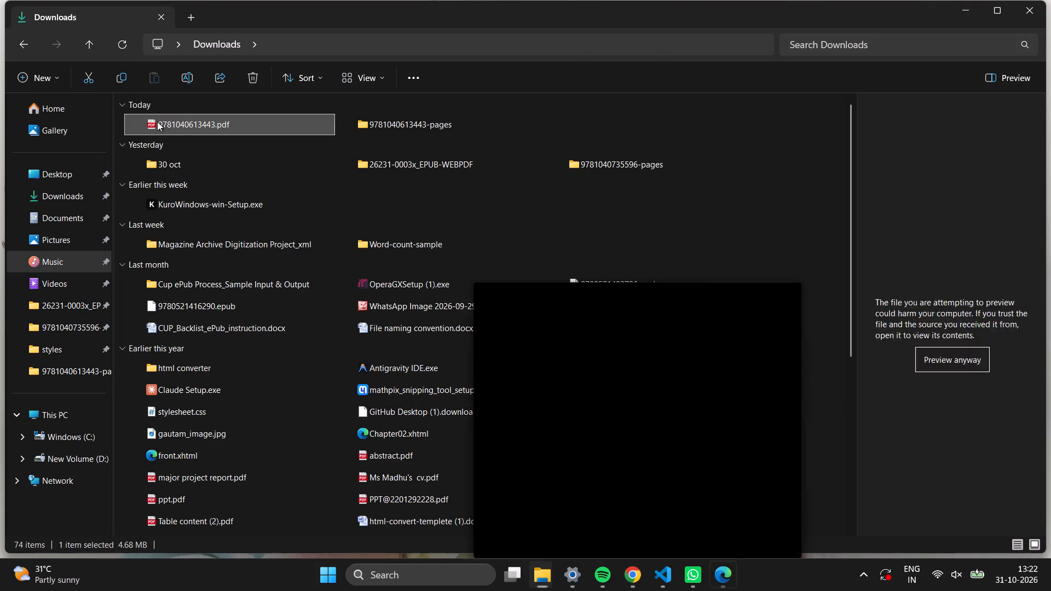
click(405, 72)
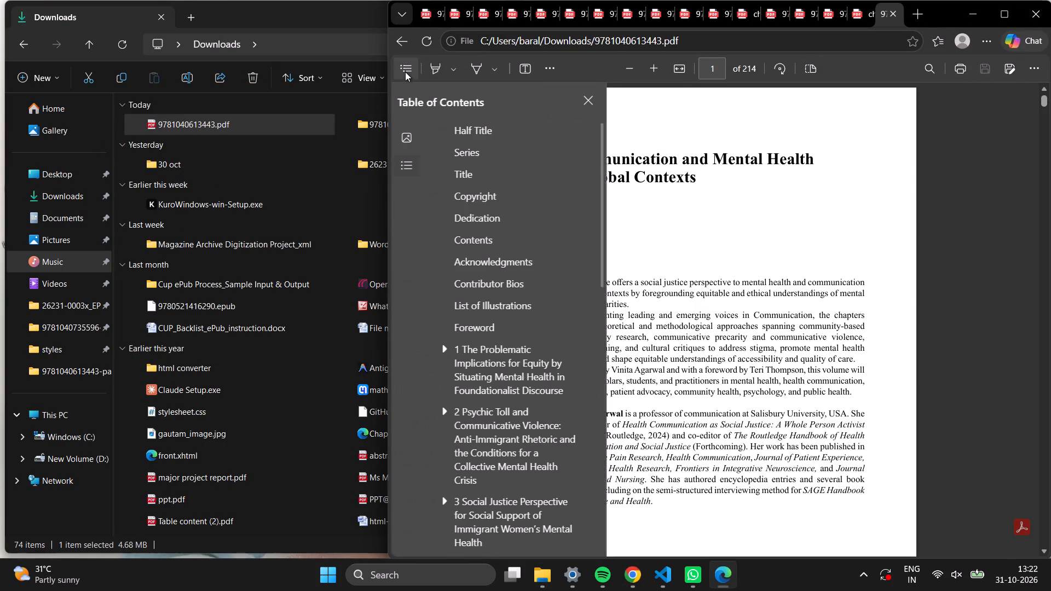
click(481, 428)
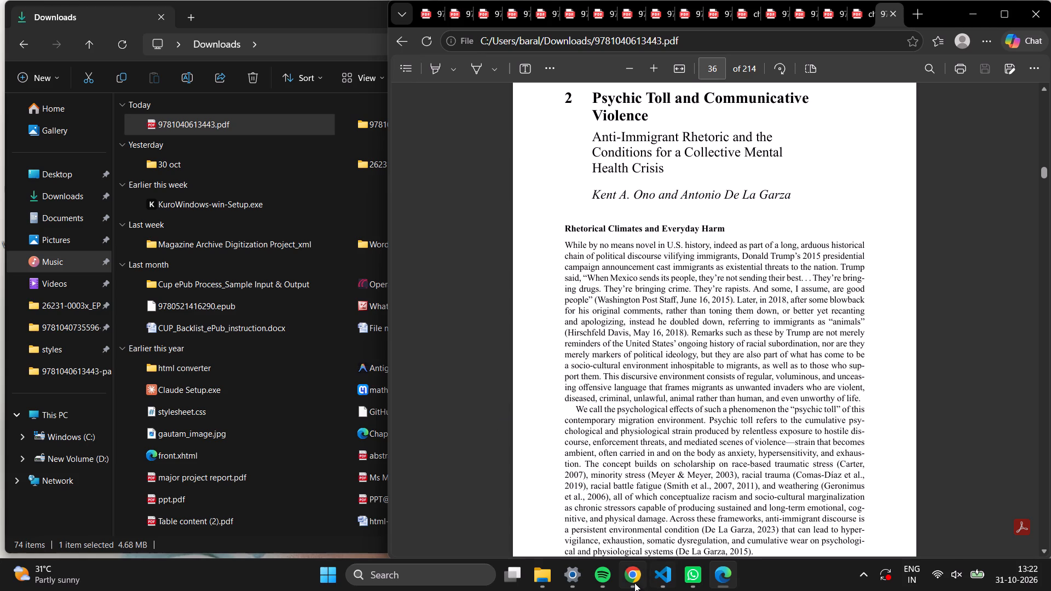
Back in the browser's PDF splitter, add a split after page 35, directly before the opening page of chapter 2.
click(652, 505)
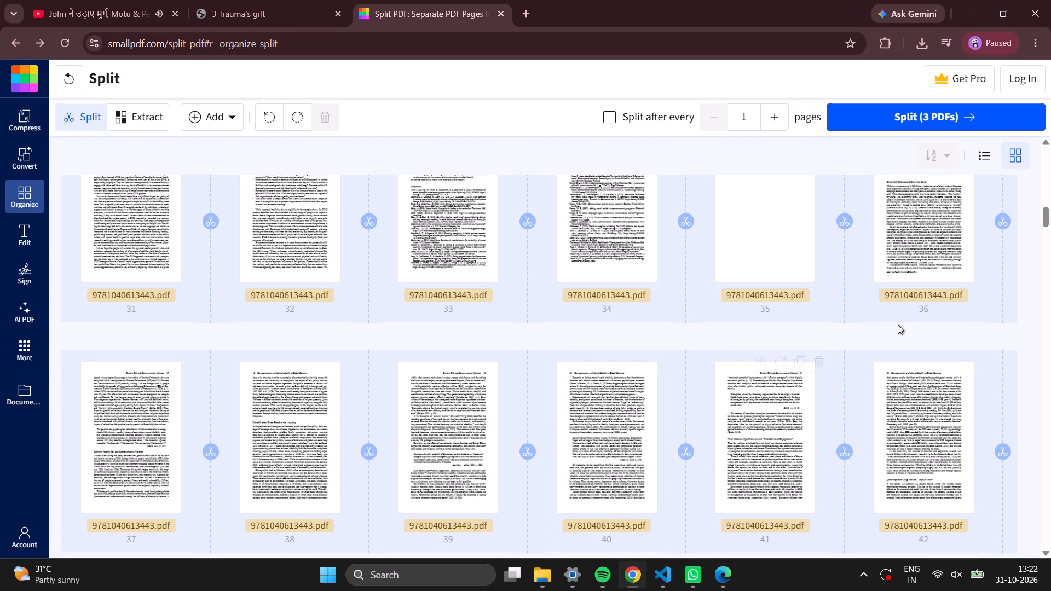
scroll(942, 306, up, 2)
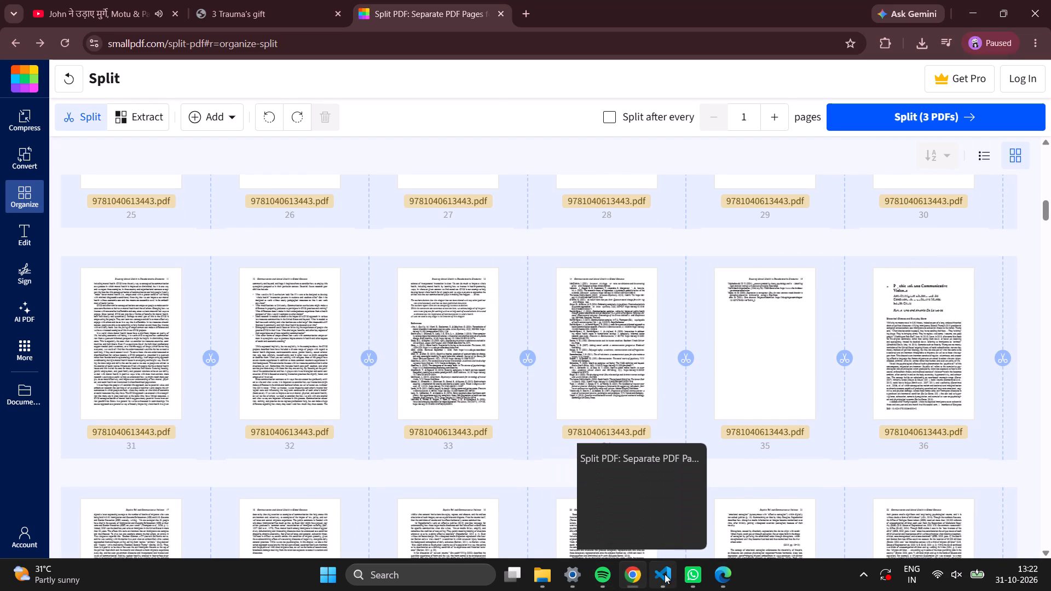
click(625, 537)
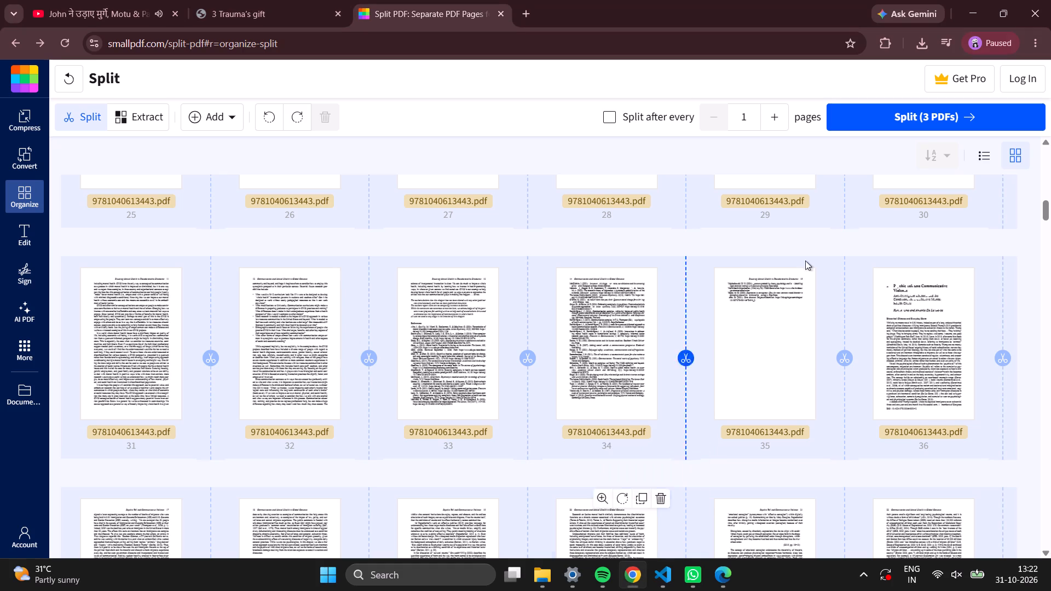
click(969, 7)
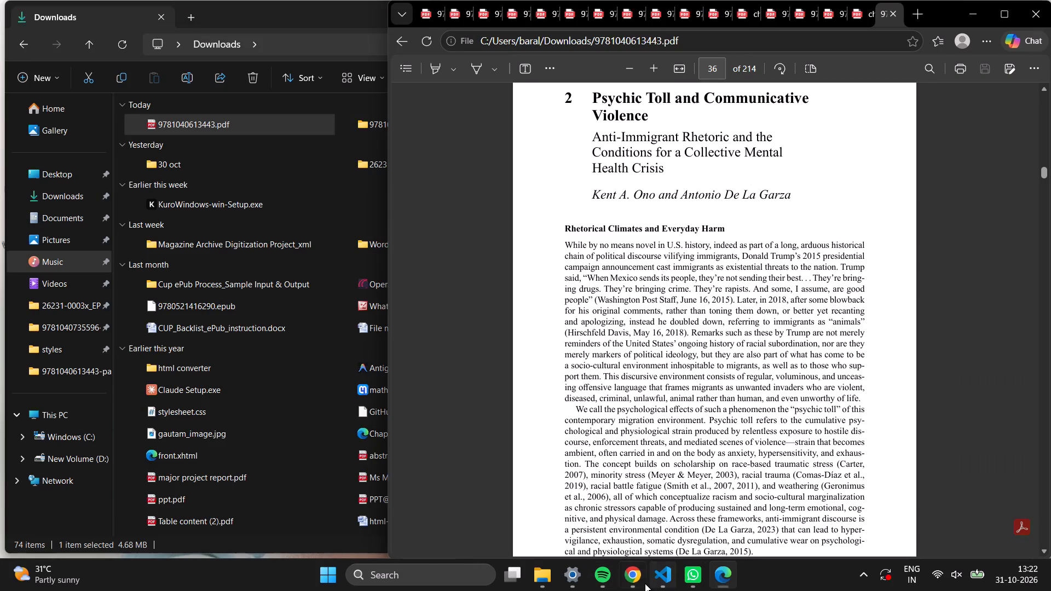
click(637, 521)
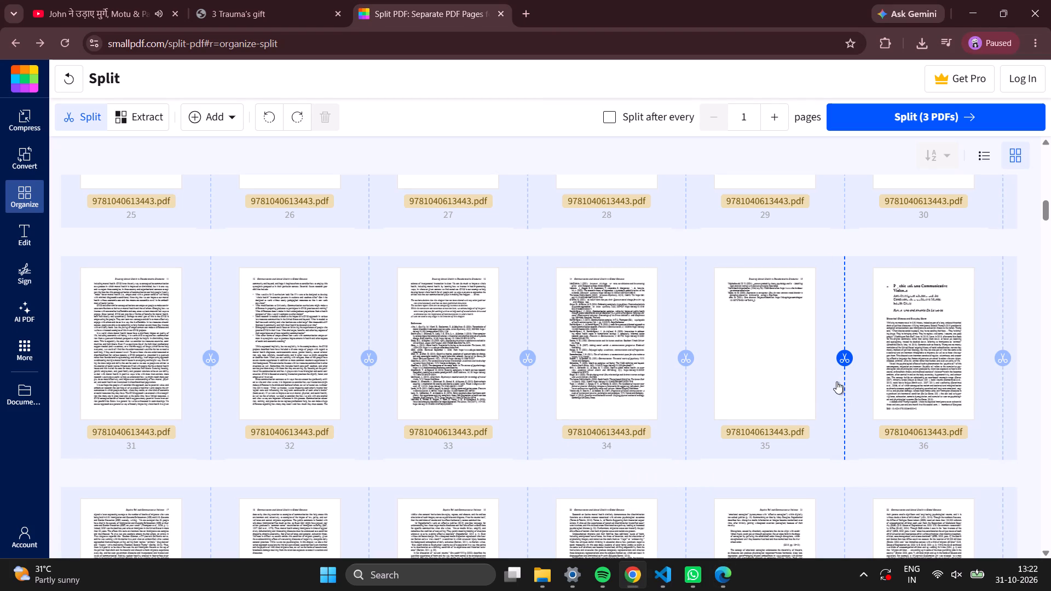
click(844, 358)
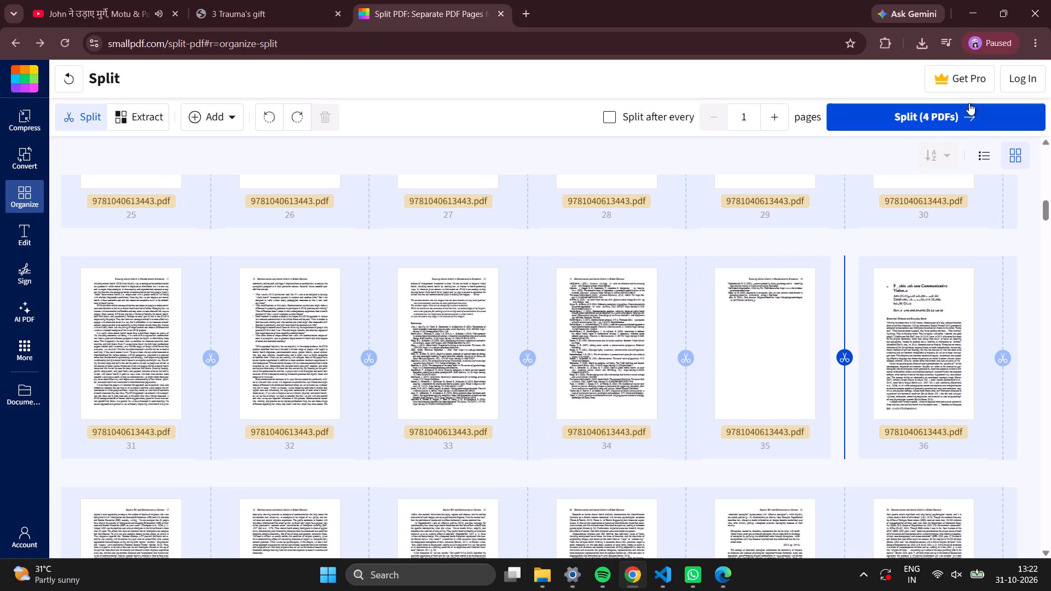
click(983, 7)
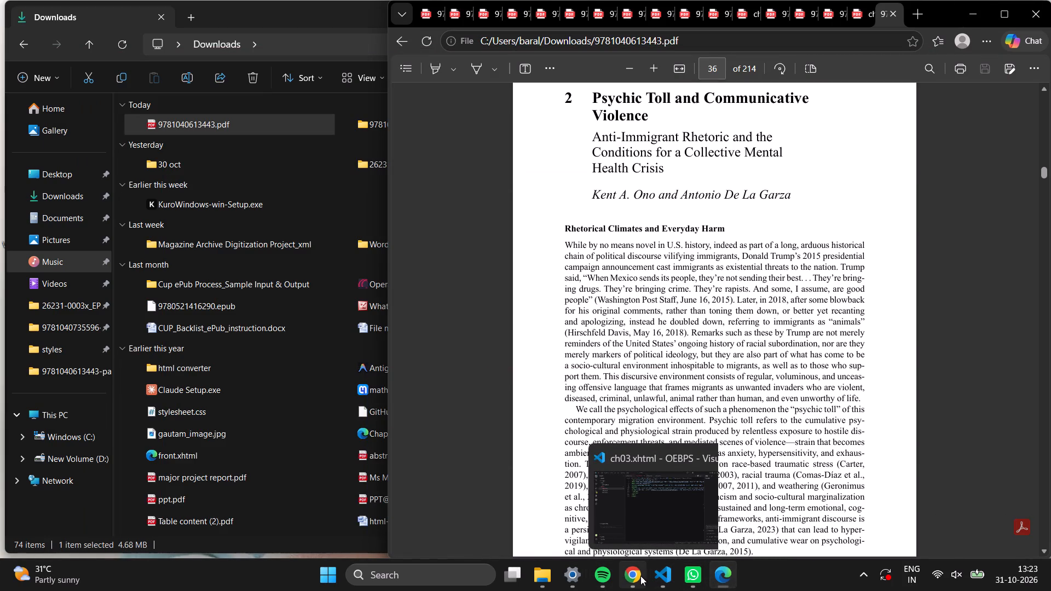
click(650, 536)
Add a split after page 65, directly before the opening page of chapter 4.
scroll(822, 391, down, 4)
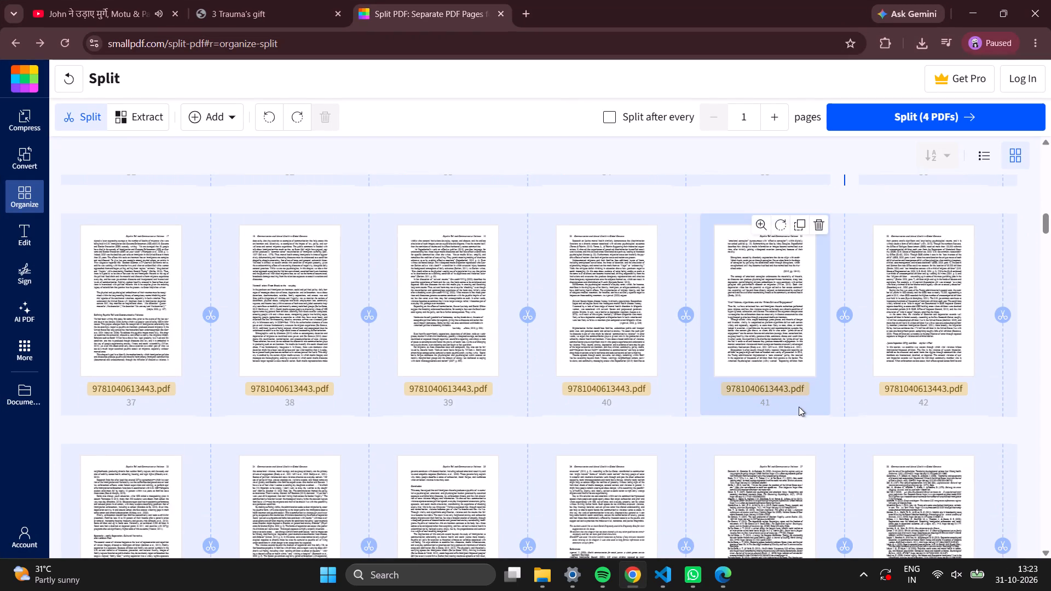
scroll(718, 427, down, 2)
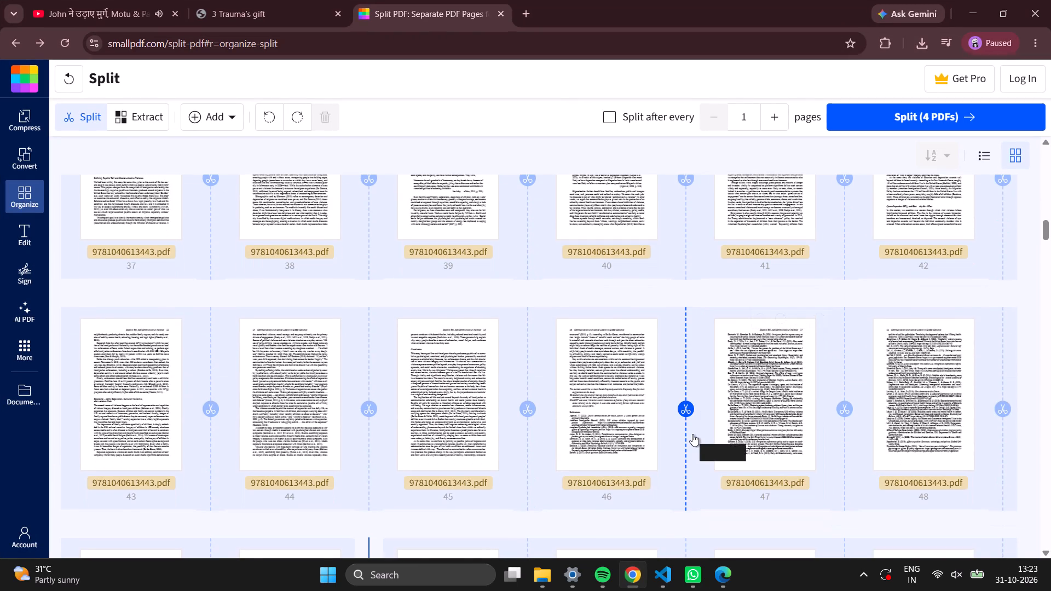
scroll(692, 434, down, 4)
scroll(427, 428, down, 1)
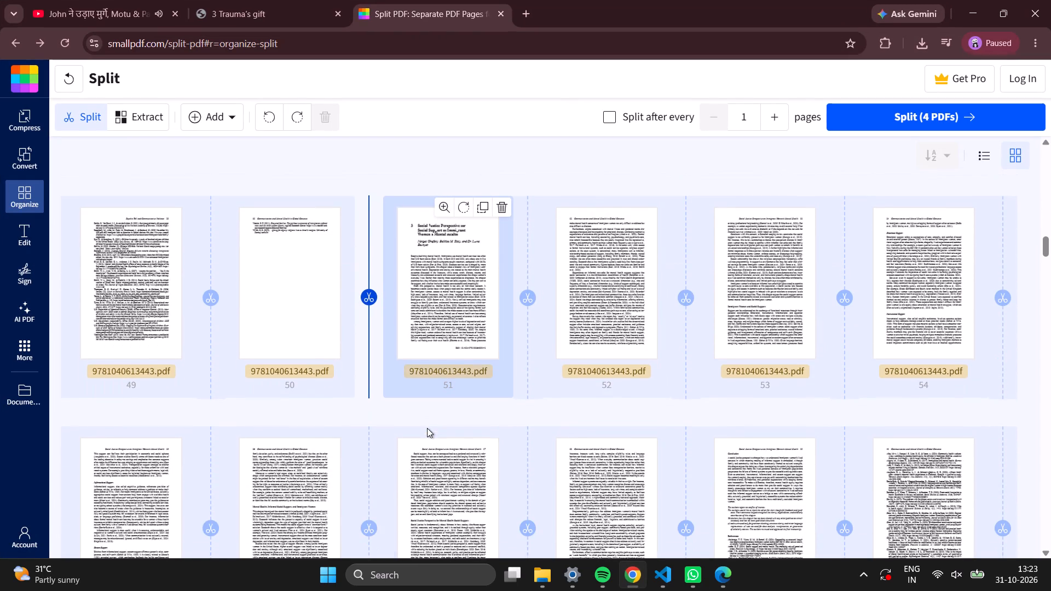
scroll(427, 428, down, 5)
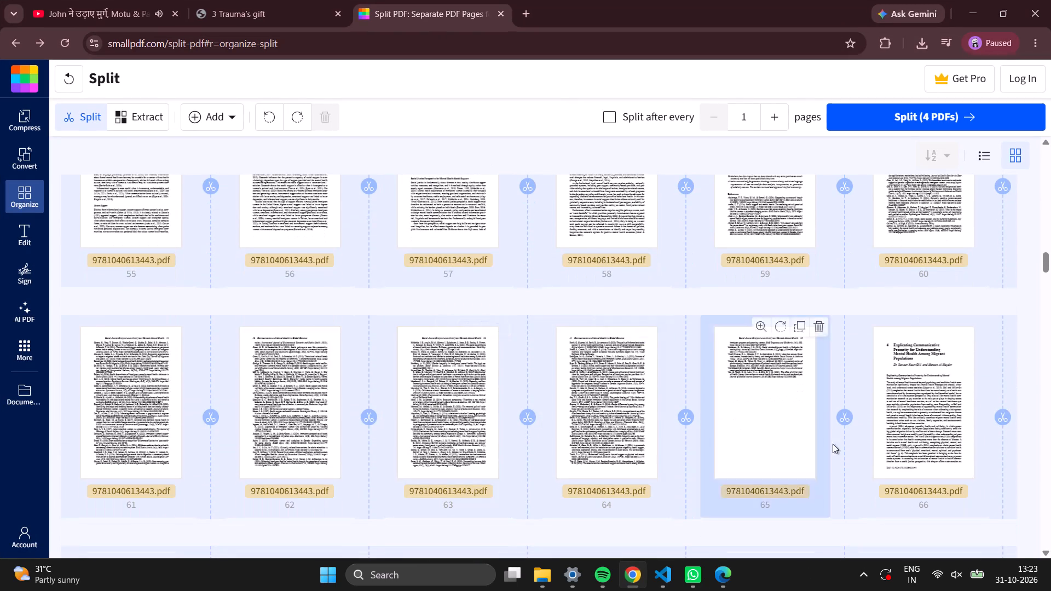
click(837, 416)
Add a split after page 82, directly before the opening page of chapter 5.
scroll(748, 428, down, 3)
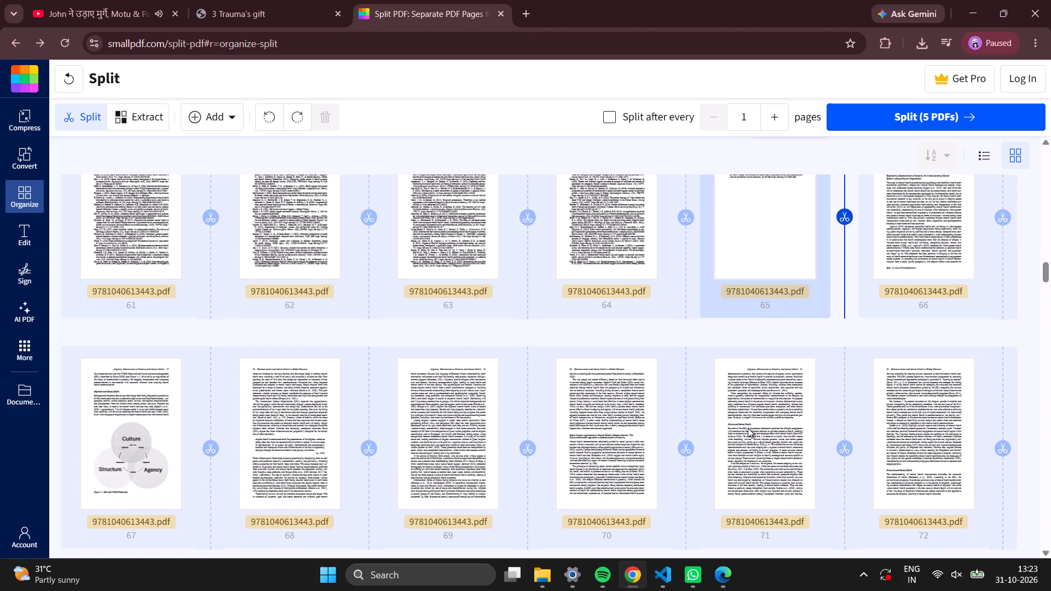
scroll(748, 428, down, 2)
scroll(650, 425, down, 2)
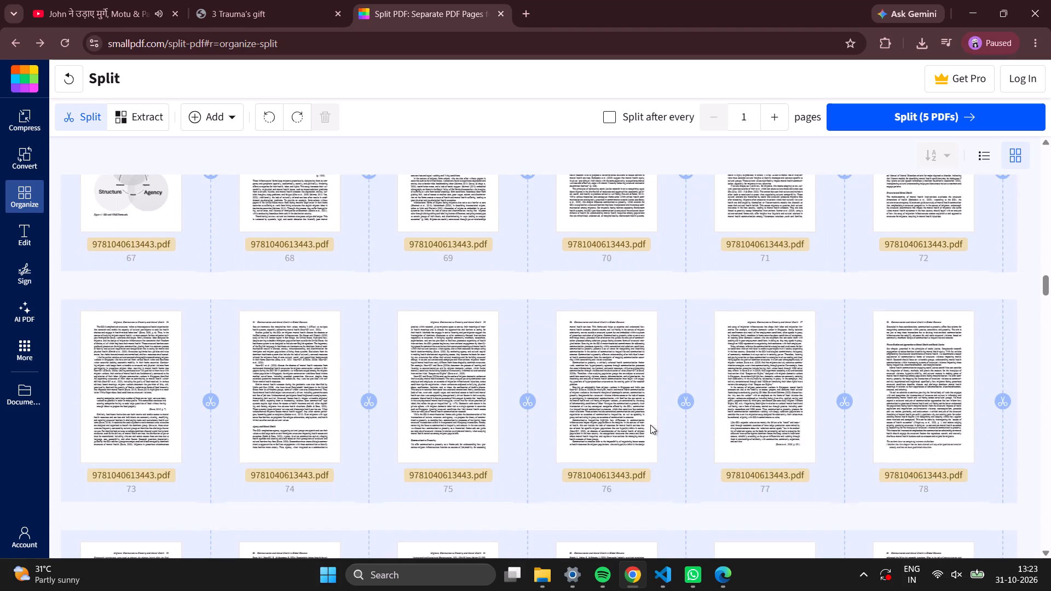
scroll(650, 425, down, 3)
click(680, 418)
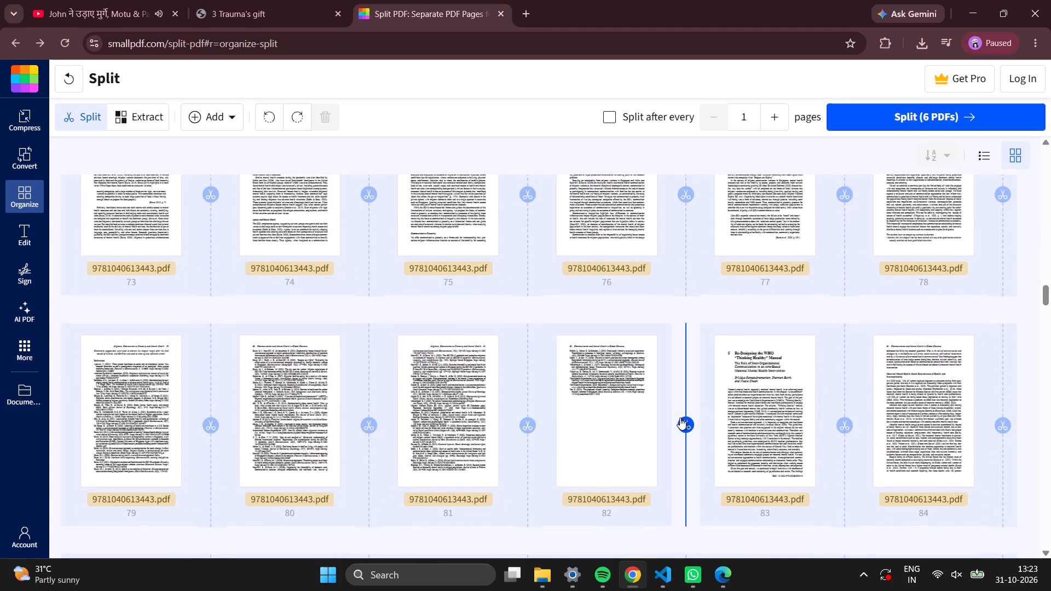
Add a split after page 98, directly before the opening page of chapter 6.
scroll(680, 418, down, 6)
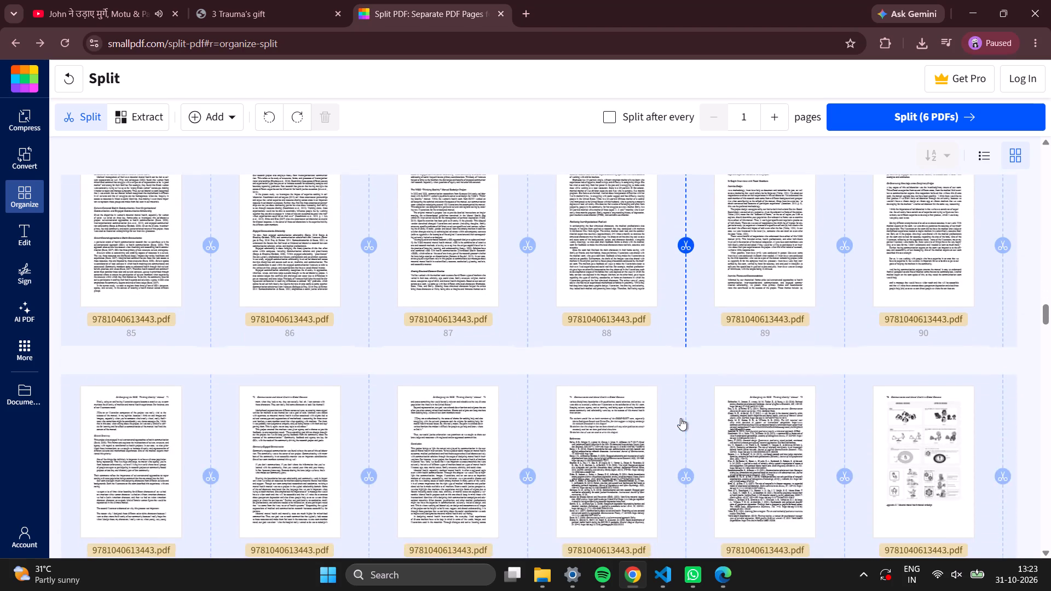
scroll(680, 418, down, 2)
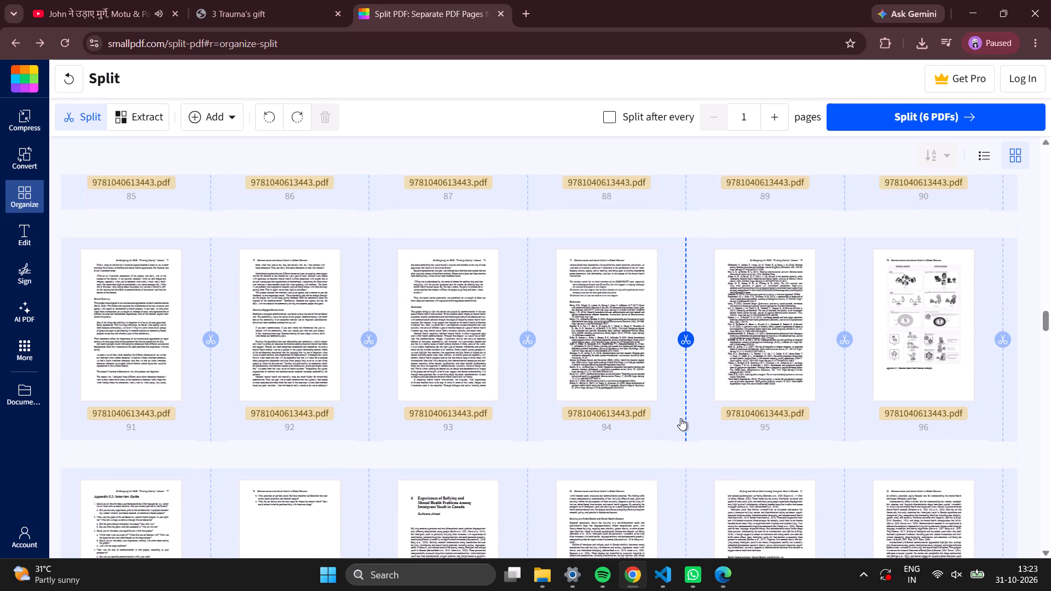
scroll(680, 418, down, 1)
click(364, 499)
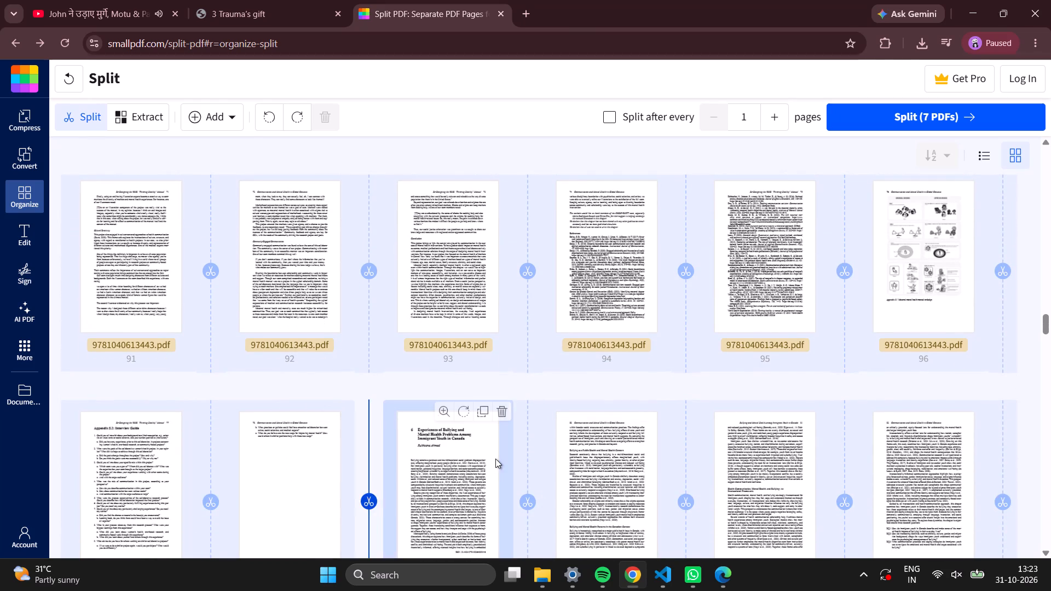
Add a split after page 117, directly before the opening page of chapter 7.
scroll(495, 459, down, 8)
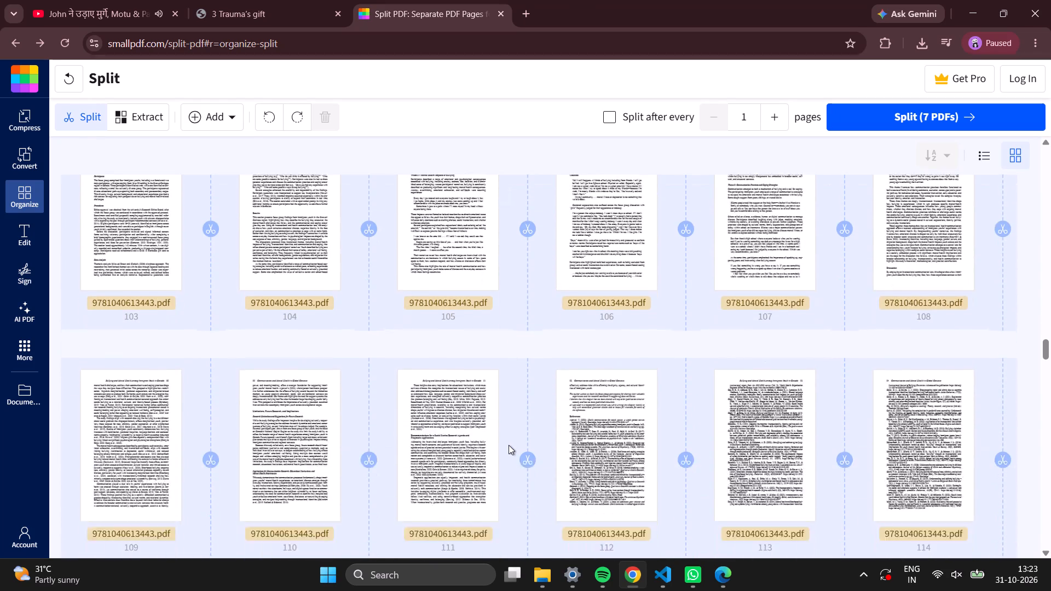
scroll(509, 445, down, 3)
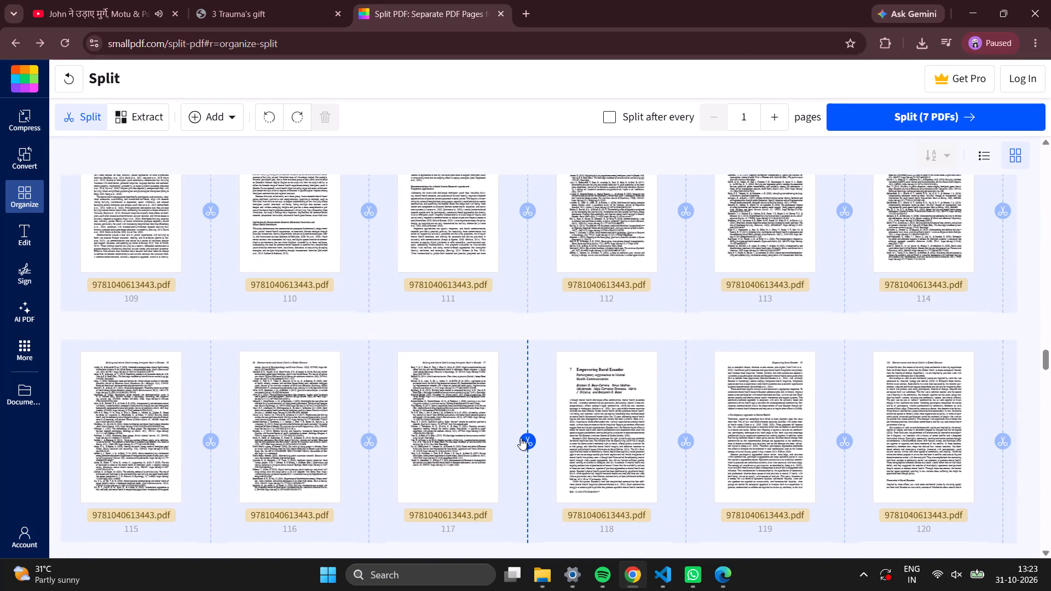
click(521, 438)
Add a split after page 133, directly before the opening page of chapter 8.
scroll(527, 435, down, 7)
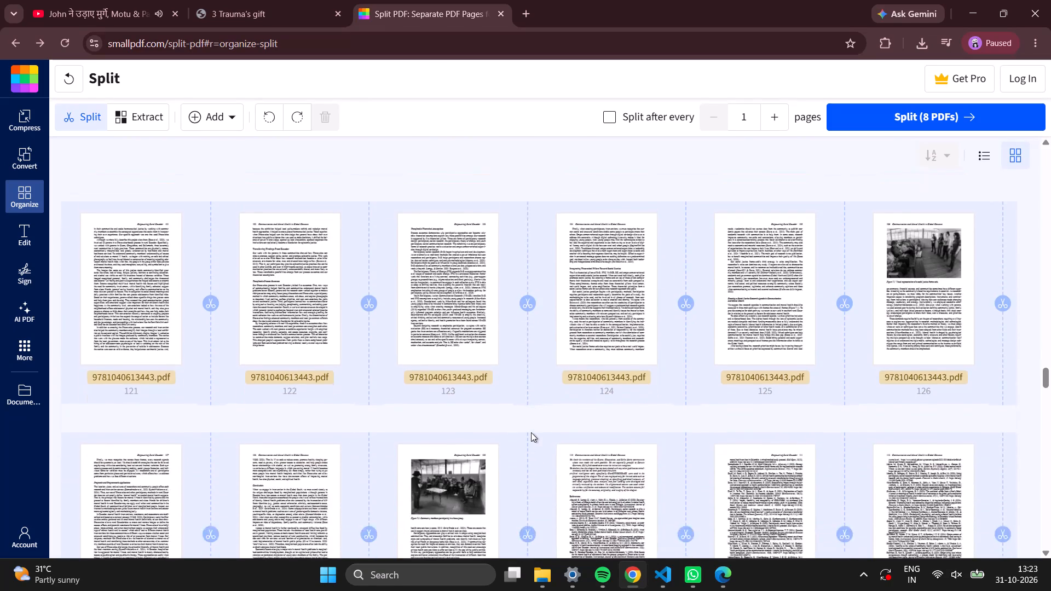
scroll(531, 432, down, 3)
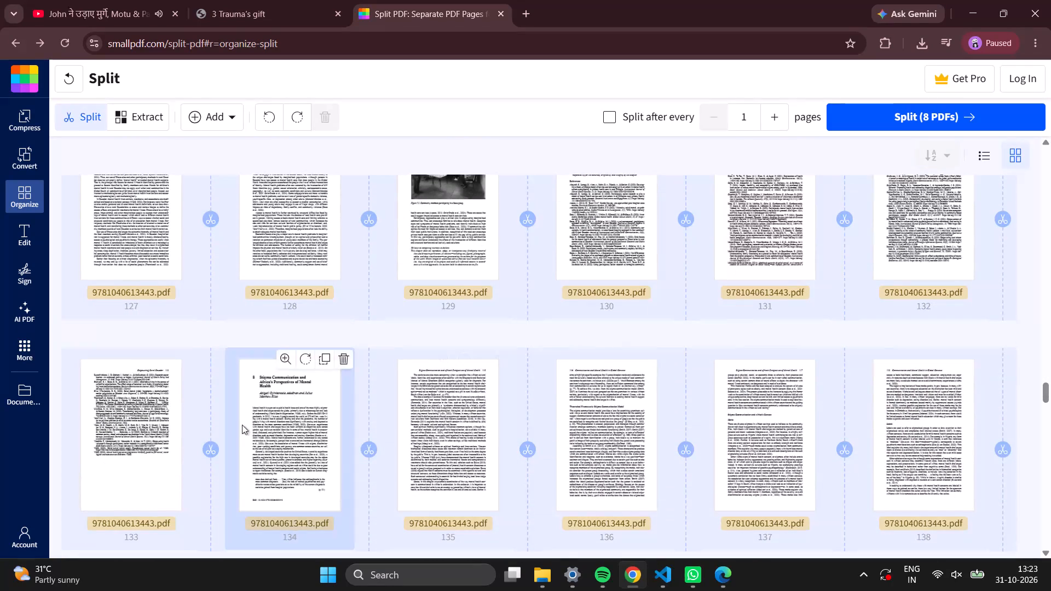
click(207, 439)
Add a split after page 147, directly before the opening page of chapter 9.
scroll(379, 433, down, 1)
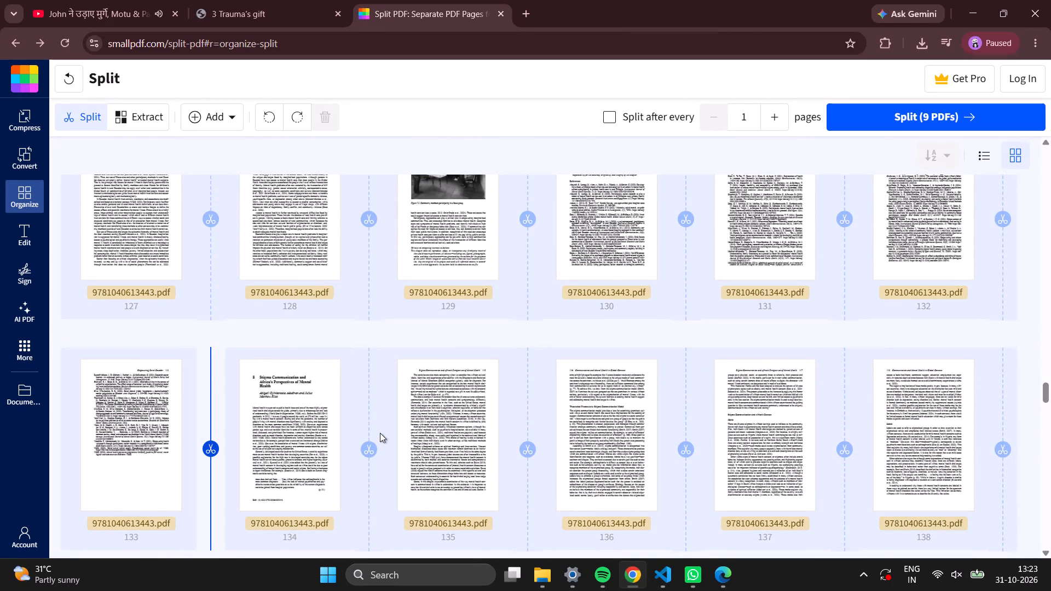
scroll(380, 433, down, 6)
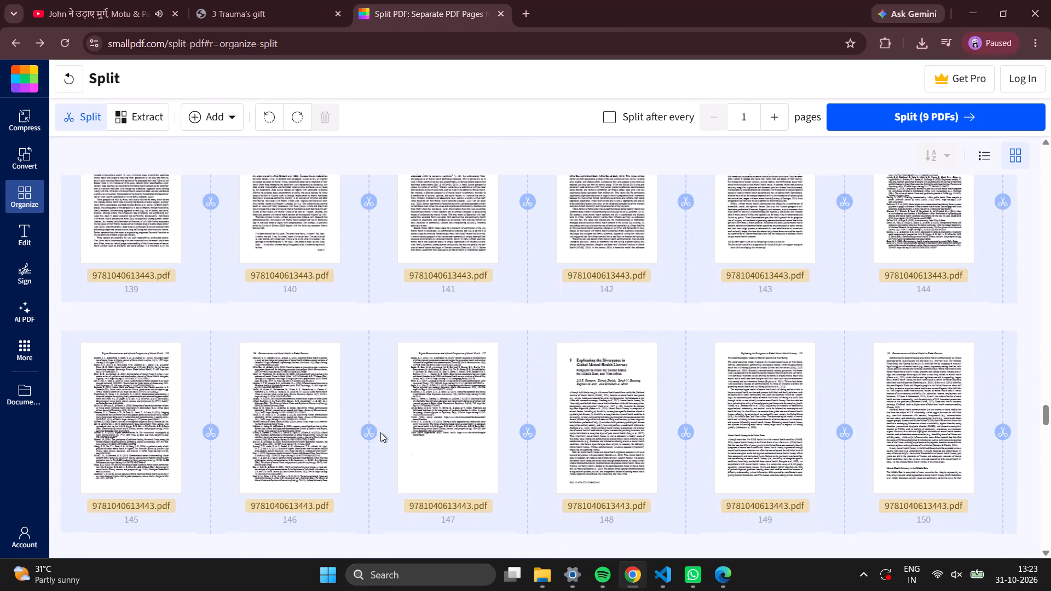
click(531, 436)
Add a split after page 160, directly before the opening page of chapter 10.
scroll(533, 436, down, 6)
click(684, 482)
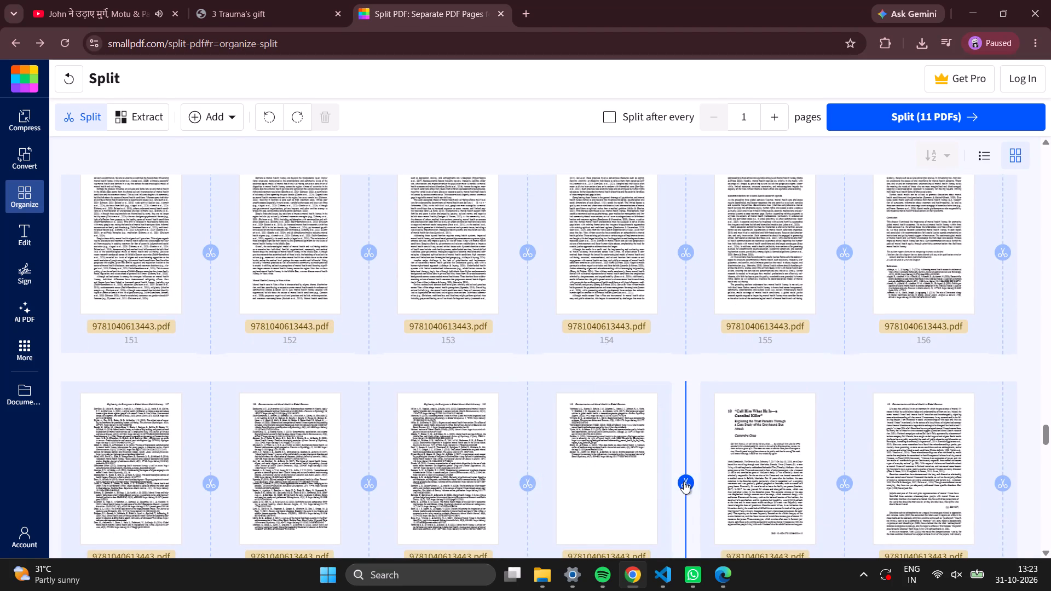
Add a split after page 175, directly before the opening page of chapter 11.
scroll(686, 480, down, 9)
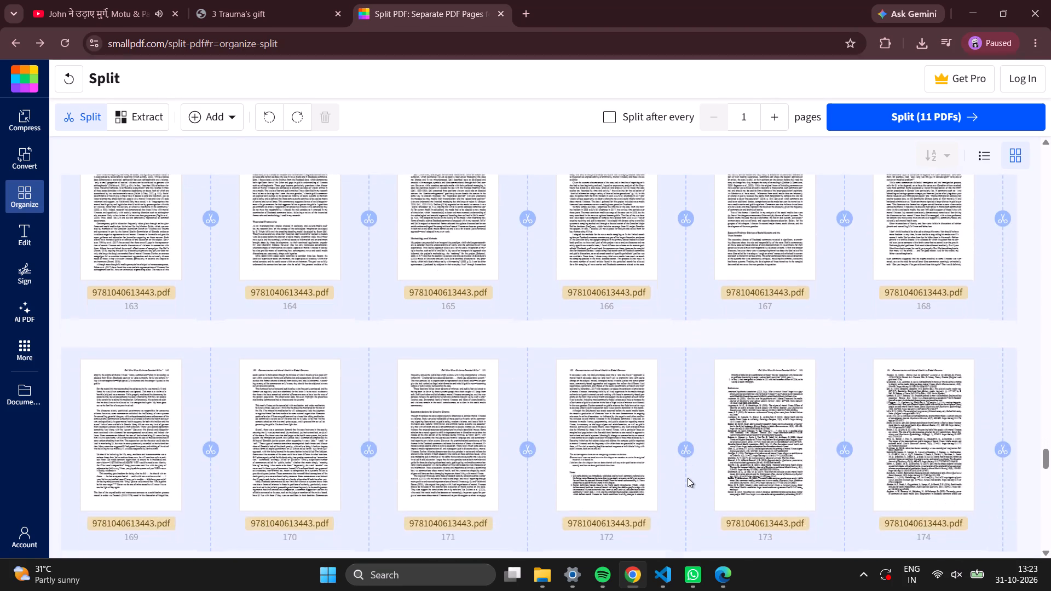
scroll(688, 478, down, 2)
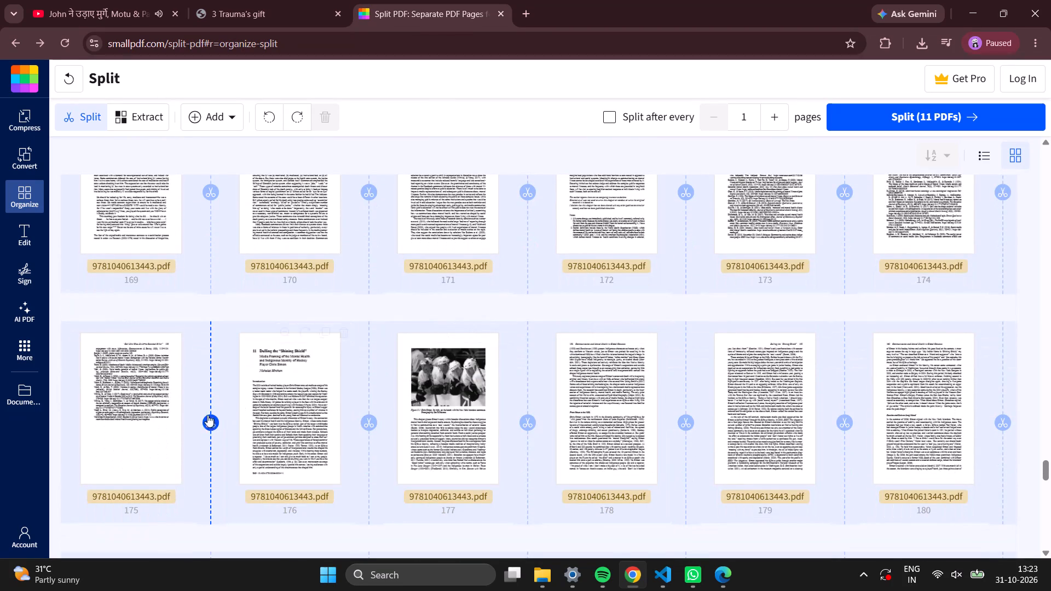
click(206, 418)
Add a split after page 188, directly before the opening page of chapter 12.
scroll(558, 421, down, 4)
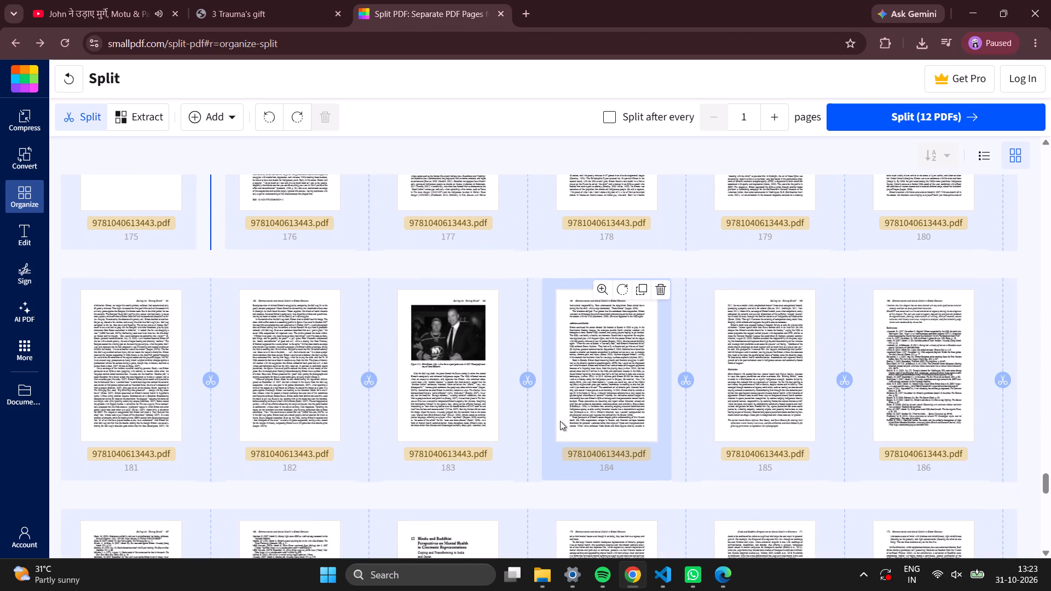
scroll(560, 421, down, 3)
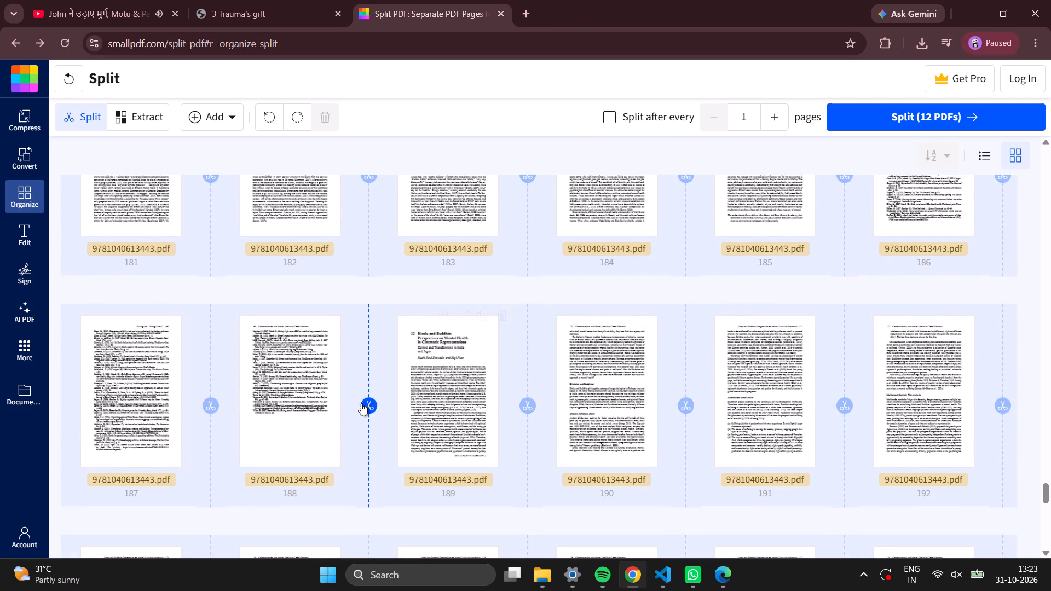
click(361, 403)
Find where chapter 12 ends and check the source PDF's table of contents for the sections that follow it.
scroll(416, 399, down, 6)
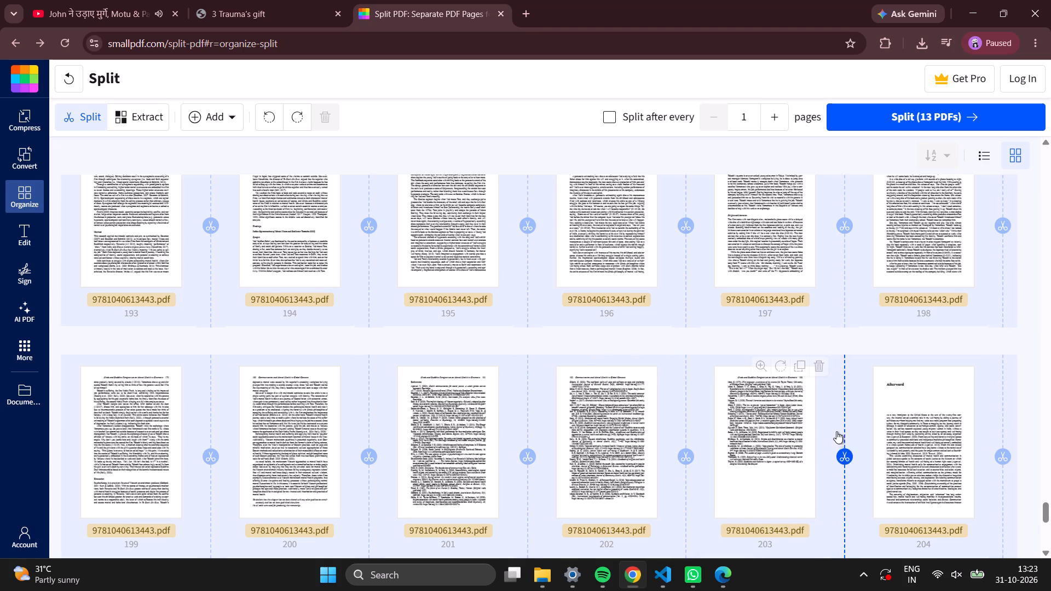
scroll(864, 451, down, 2)
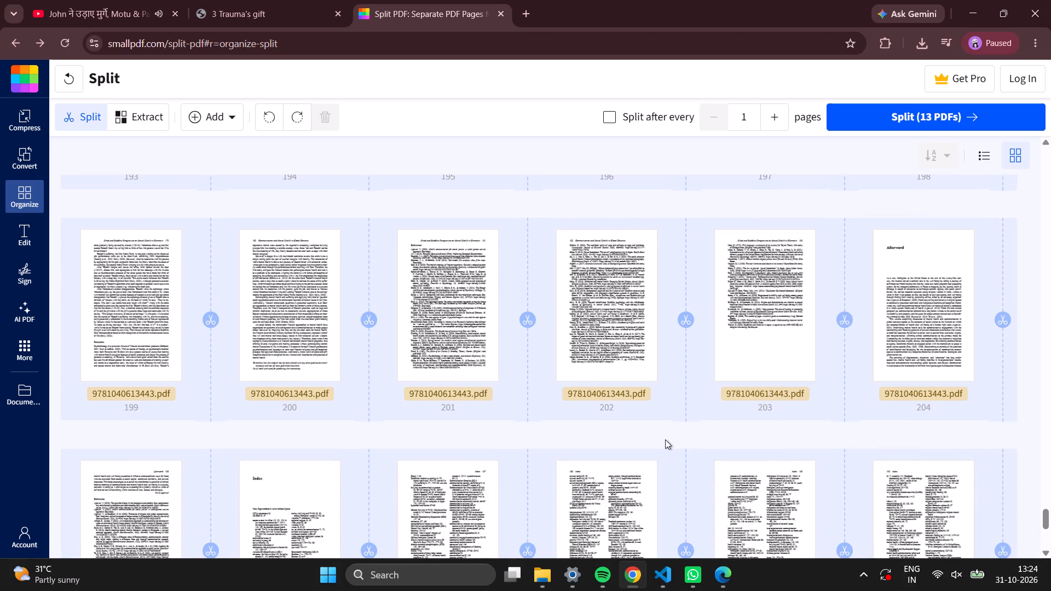
scroll(883, 385, up, 2)
scroll(883, 385, down, 2)
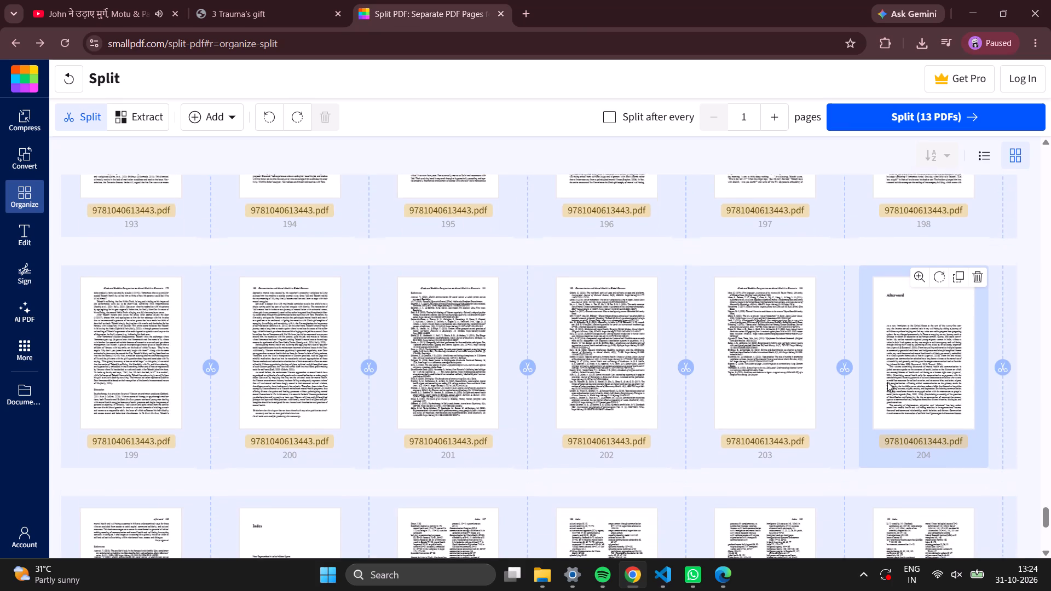
scroll(885, 382, down, 2)
scroll(885, 382, up, 1)
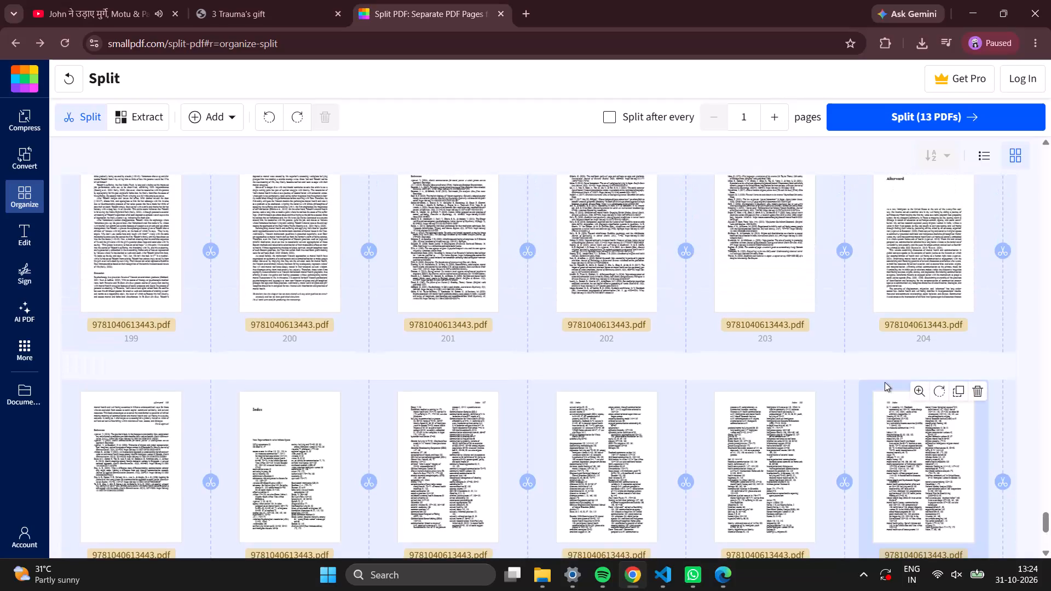
scroll(885, 382, up, 2)
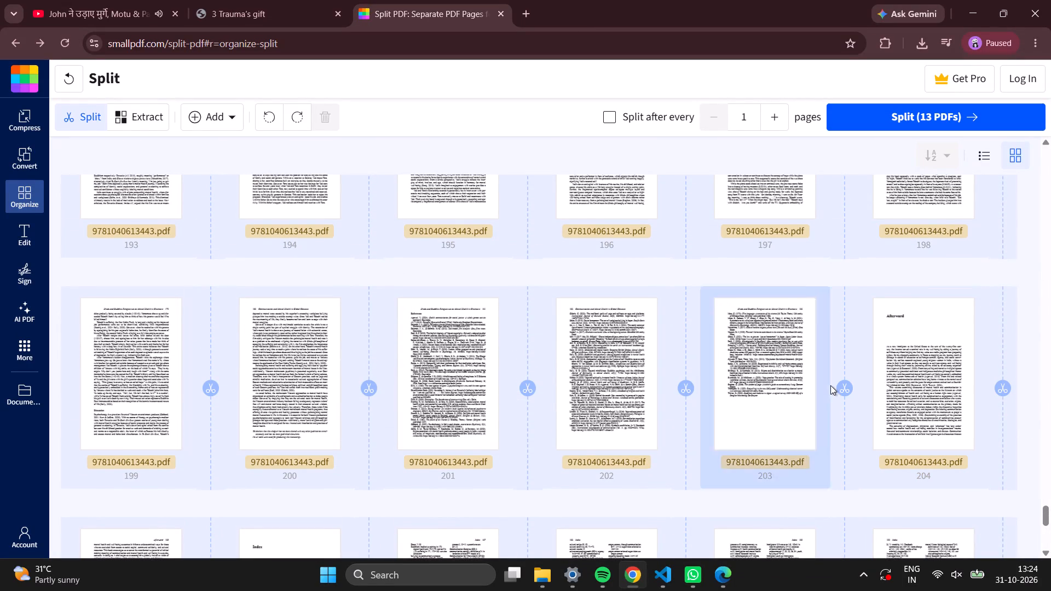
click(967, 9)
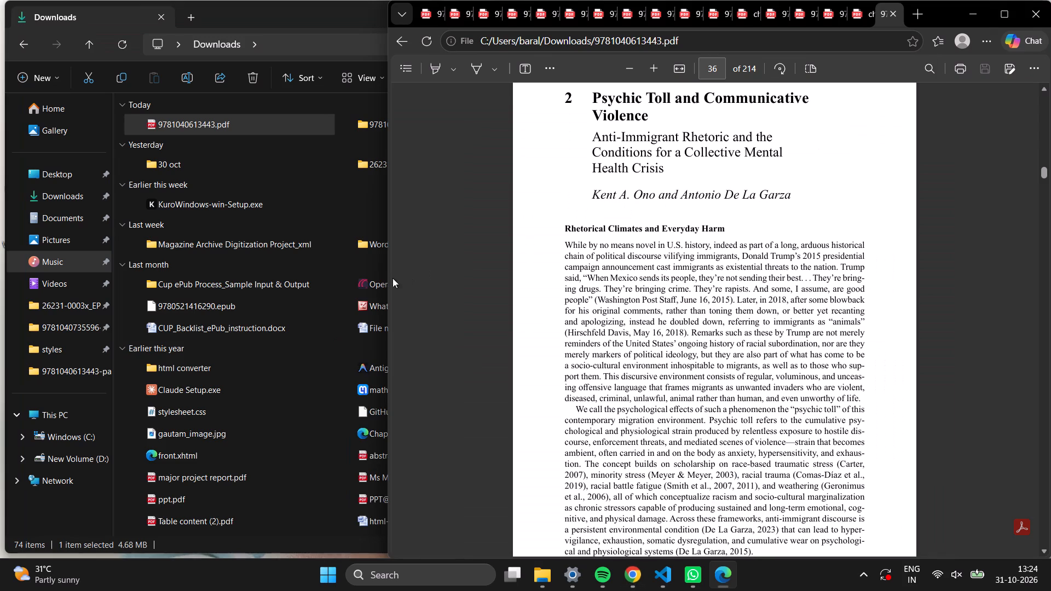
click(405, 62)
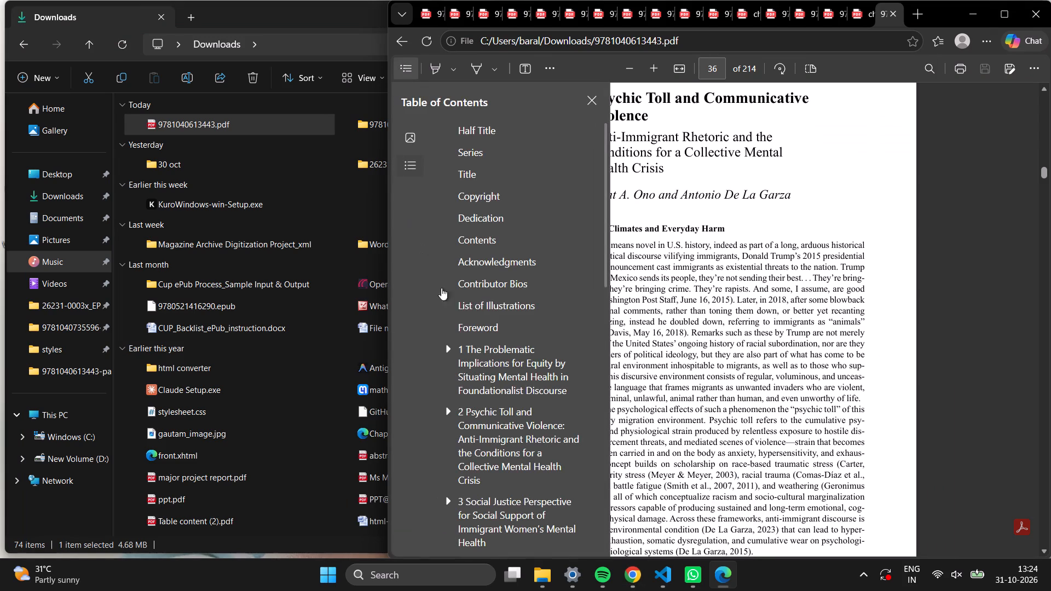
scroll(461, 340, down, 16)
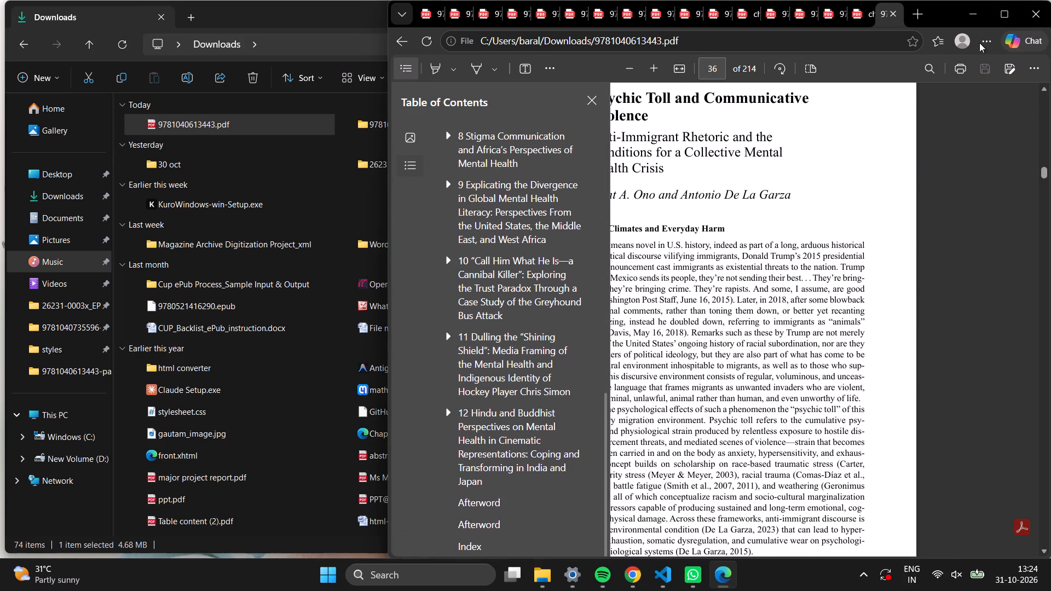
click(972, 10)
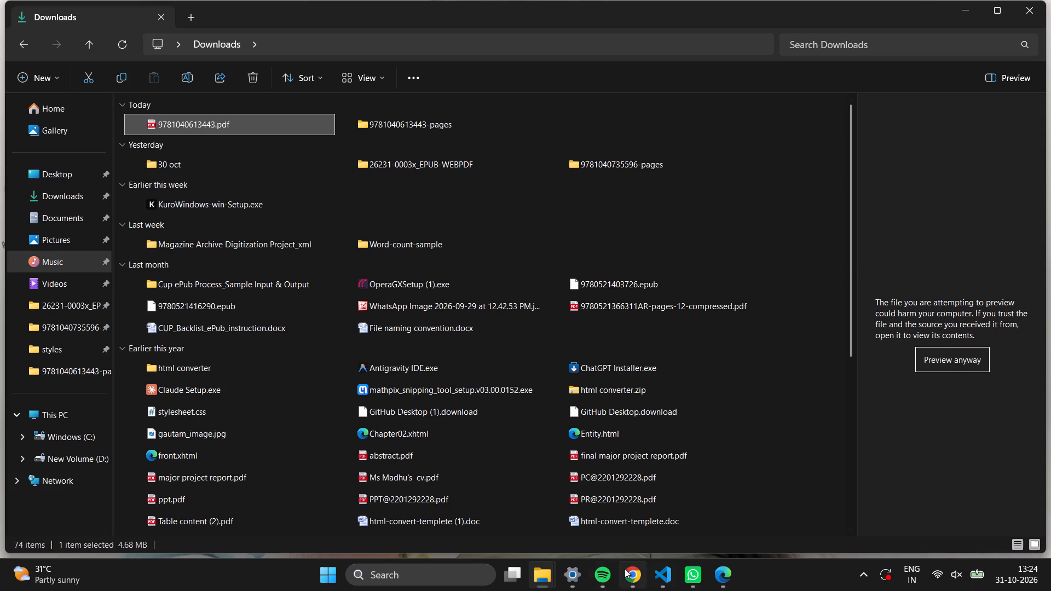
click(646, 528)
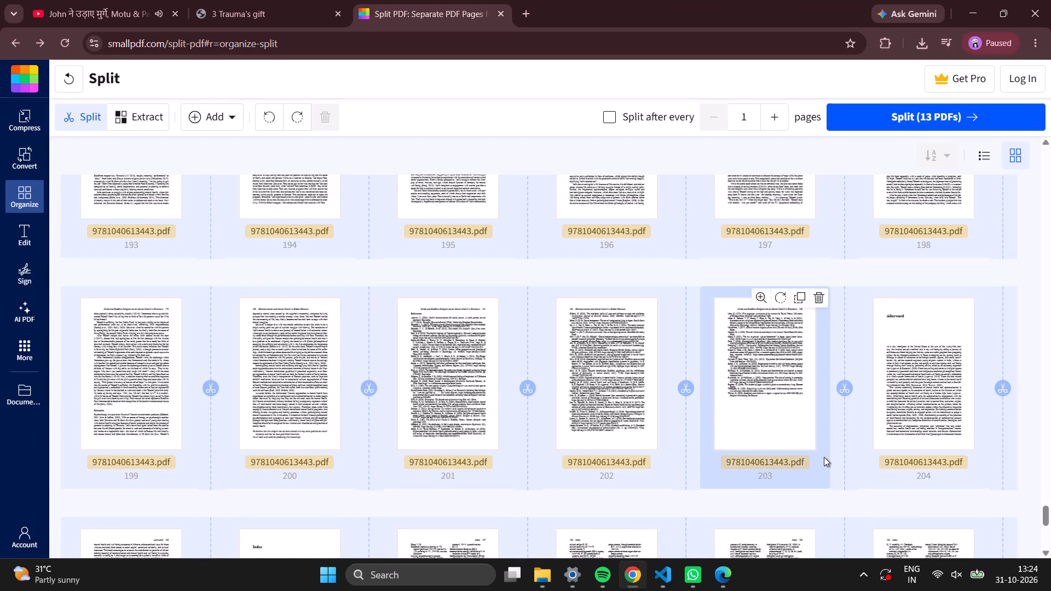
Add a split after page 203, directly before the opening page of the Afterword.
scroll(824, 457, down, 1)
click(844, 322)
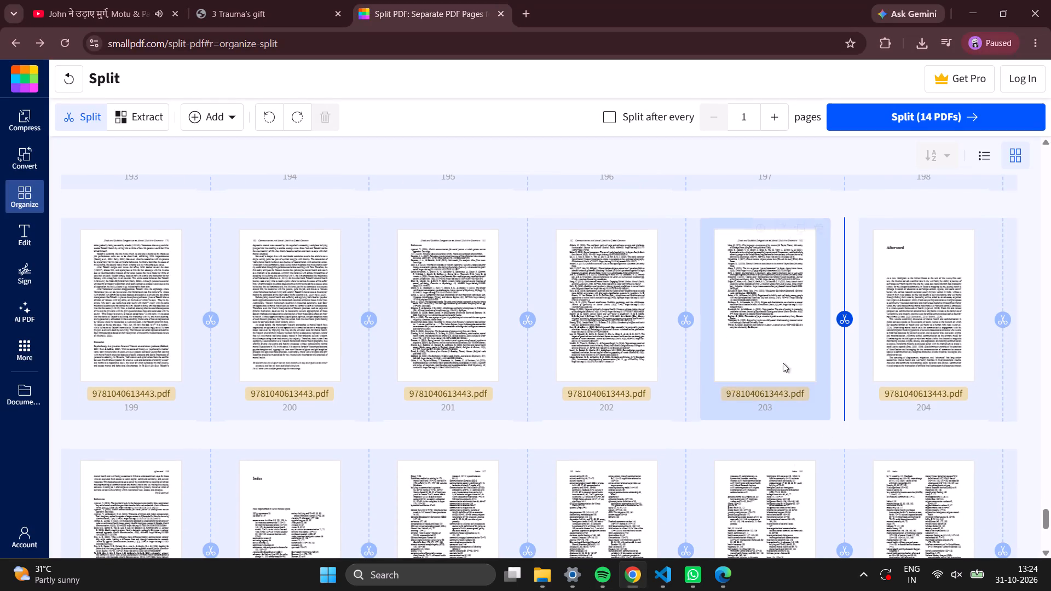
Add a split after page 205, directly before the opening page of the Index.
scroll(711, 388, down, 2)
click(213, 412)
Check the remaining index pages up to page 214 and run the split of 9781040613443.pdf.
scroll(461, 406, down, 1)
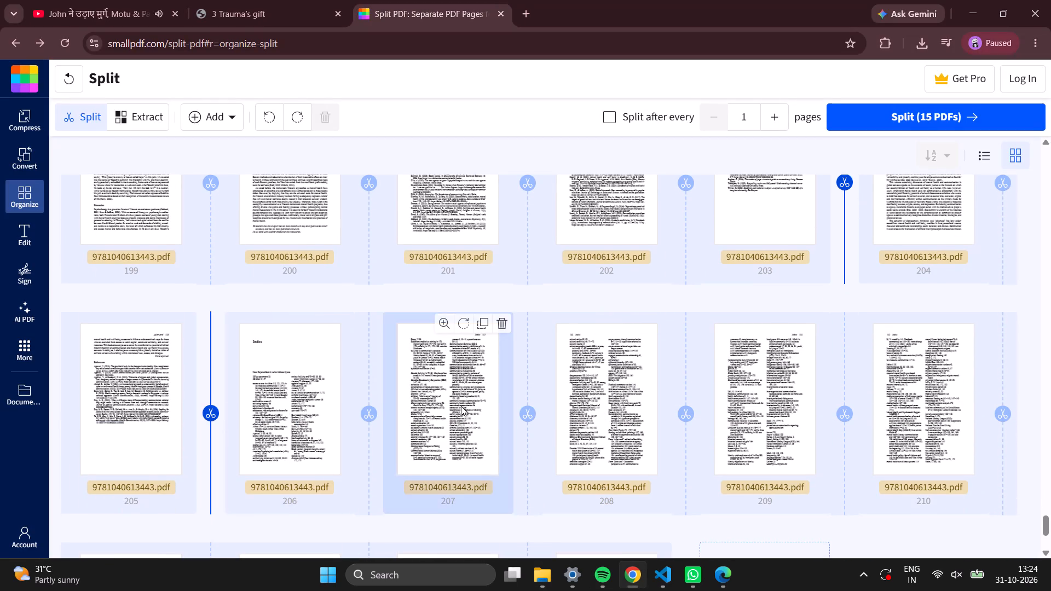
scroll(461, 406, down, 1)
scroll(528, 411, down, 2)
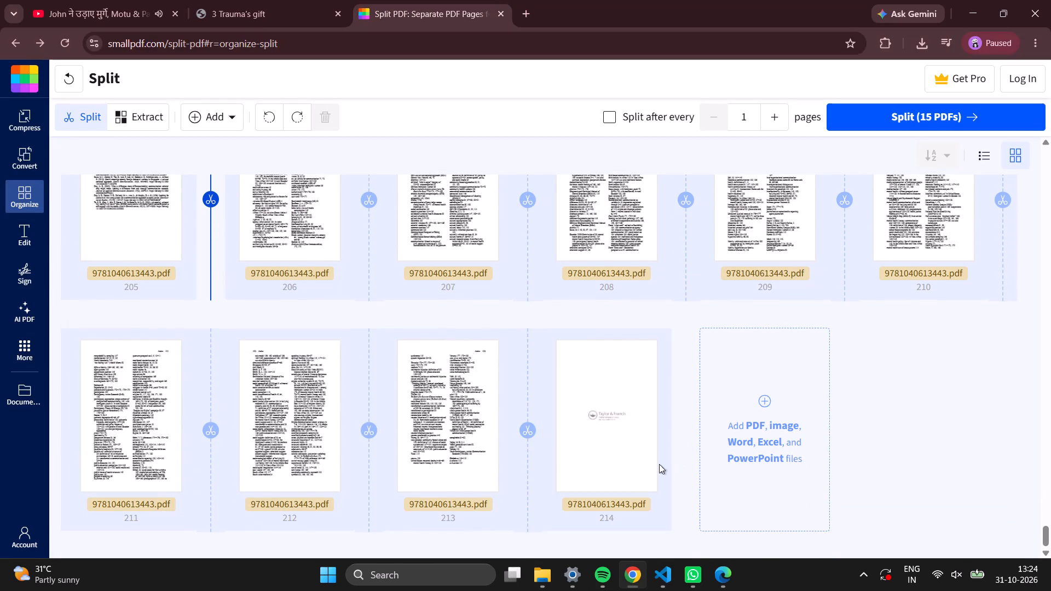
click(894, 114)
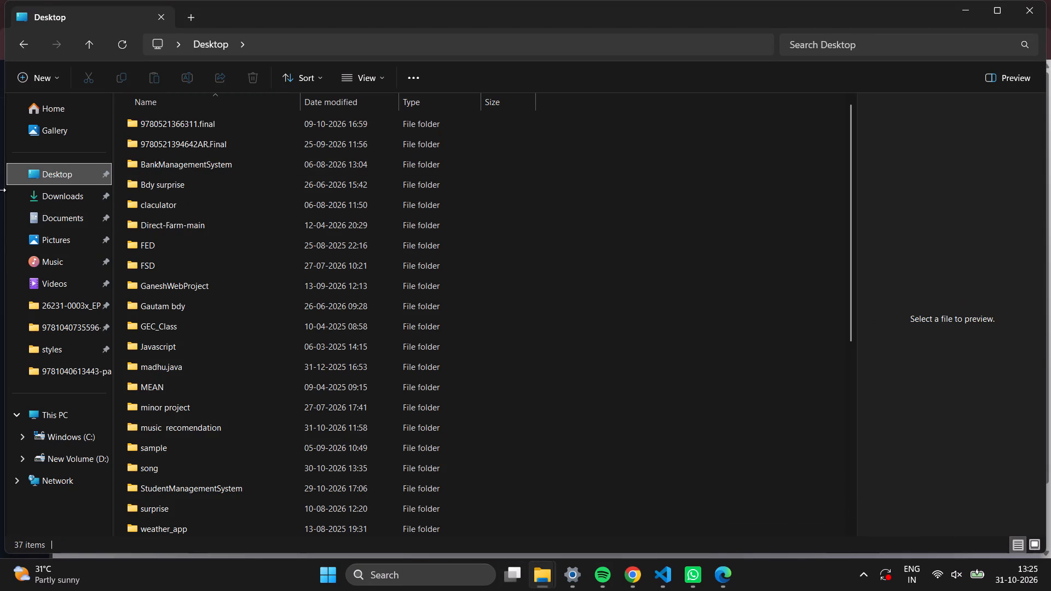
click(79, 193)
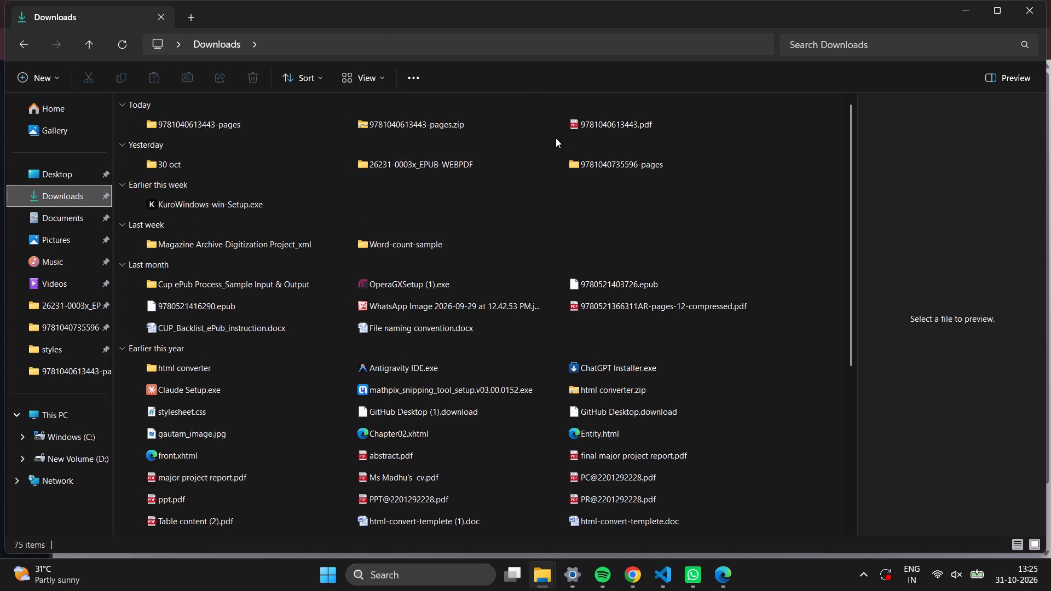
right_click(219, 128)
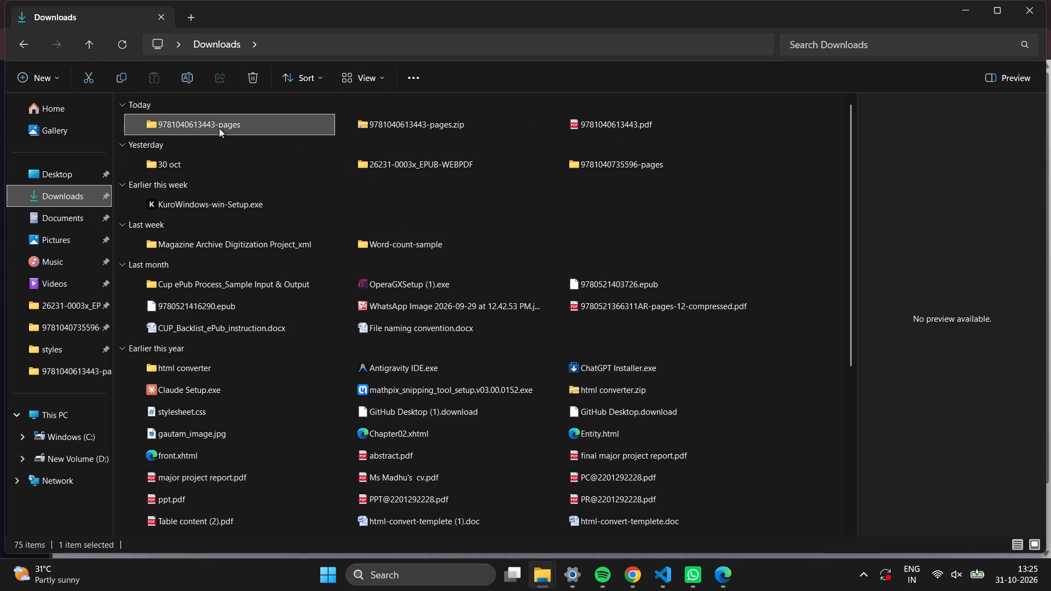
click(371, 151)
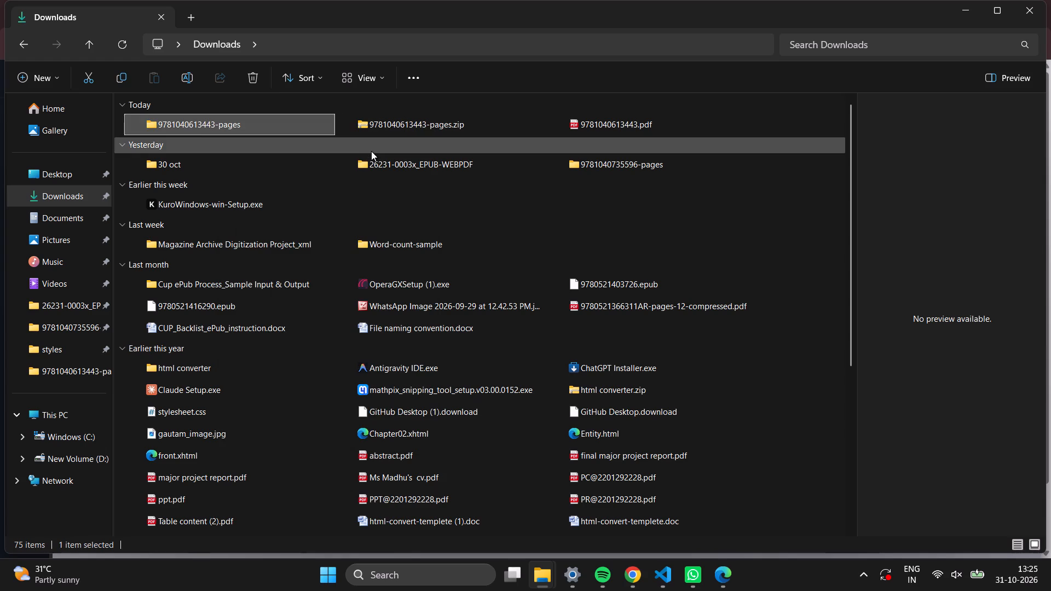
Open split files 7, 8, 4, 2 and 3 from the new zip archive to check which chapter each starts with.
double_click(285, 126)
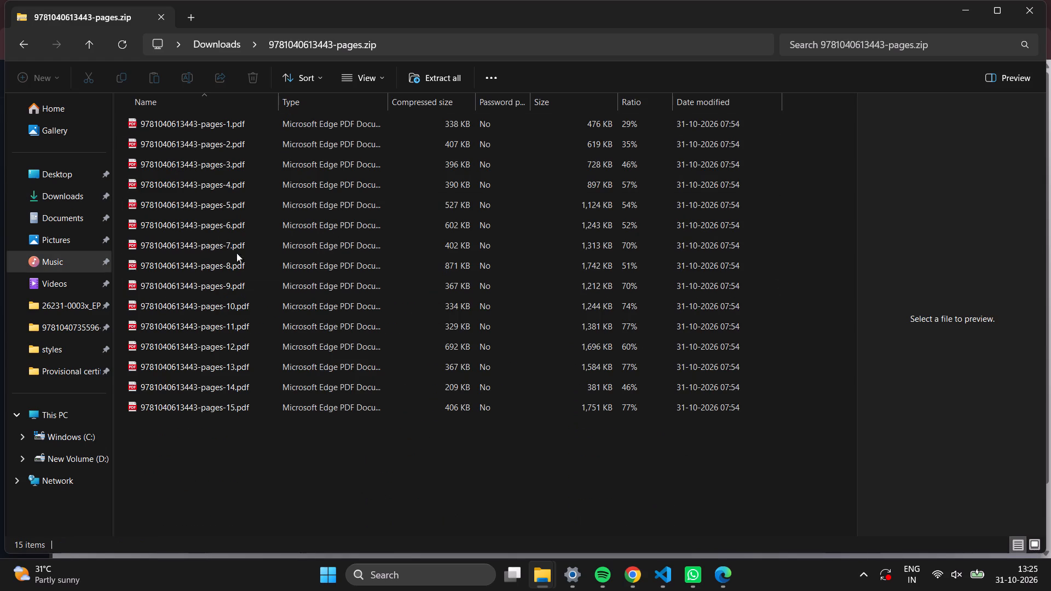
double_click(236, 242)
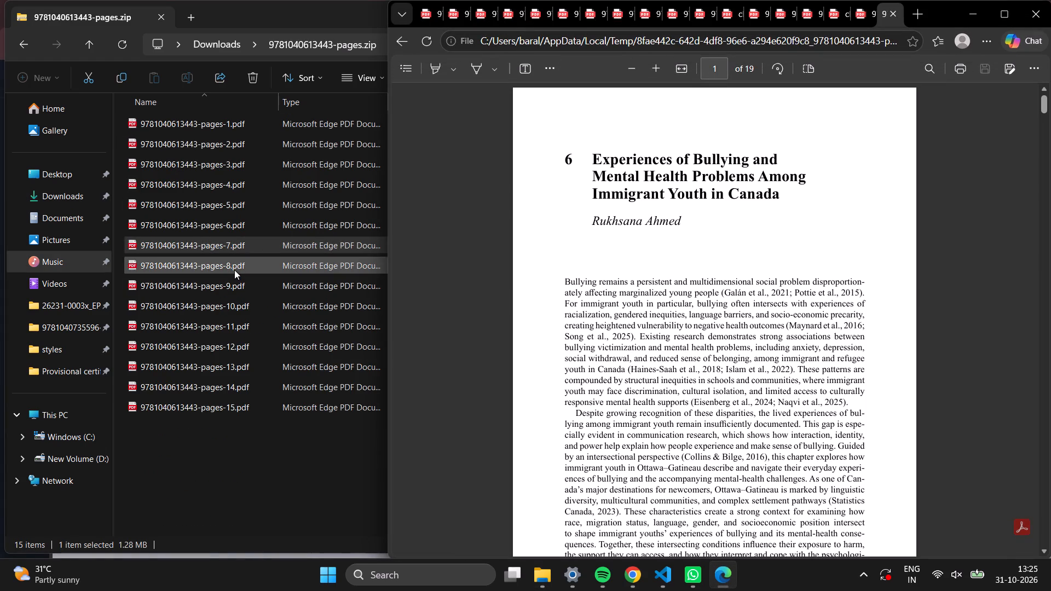
double_click(234, 270)
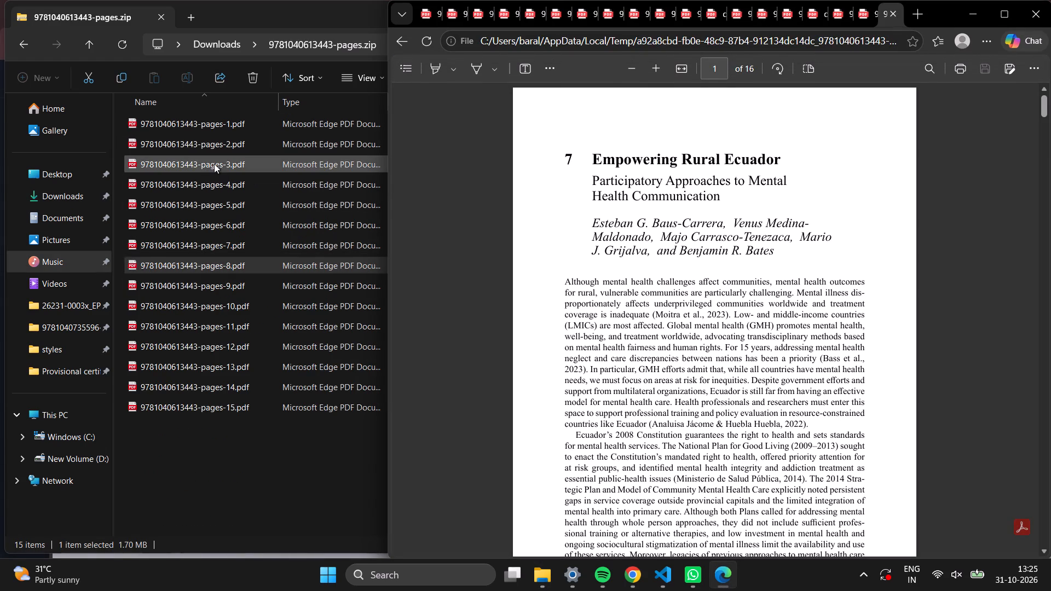
double_click(212, 184)
scroll(464, 191, up, 2)
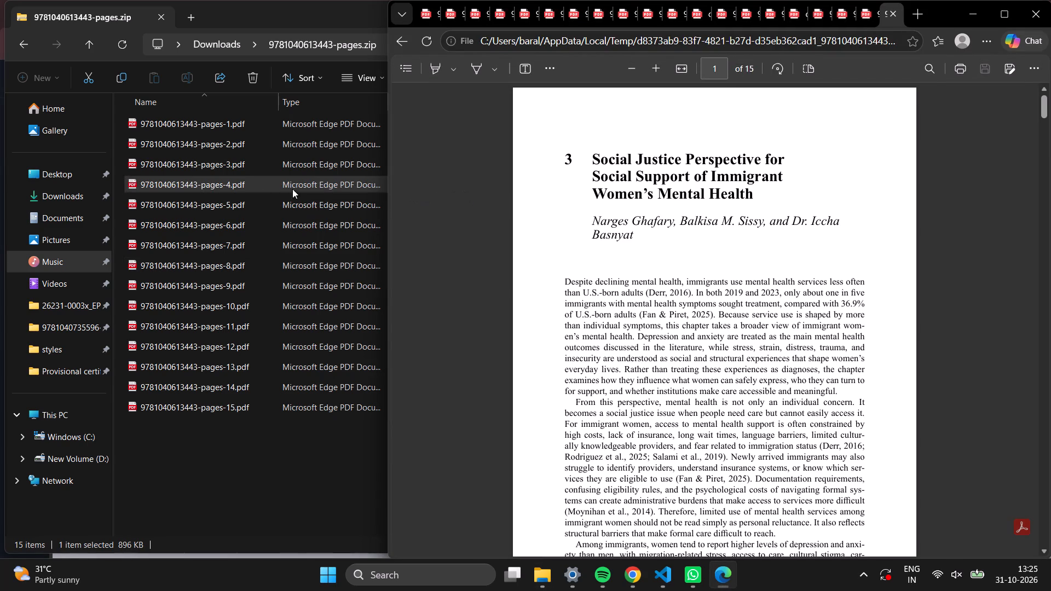
double_click(218, 145)
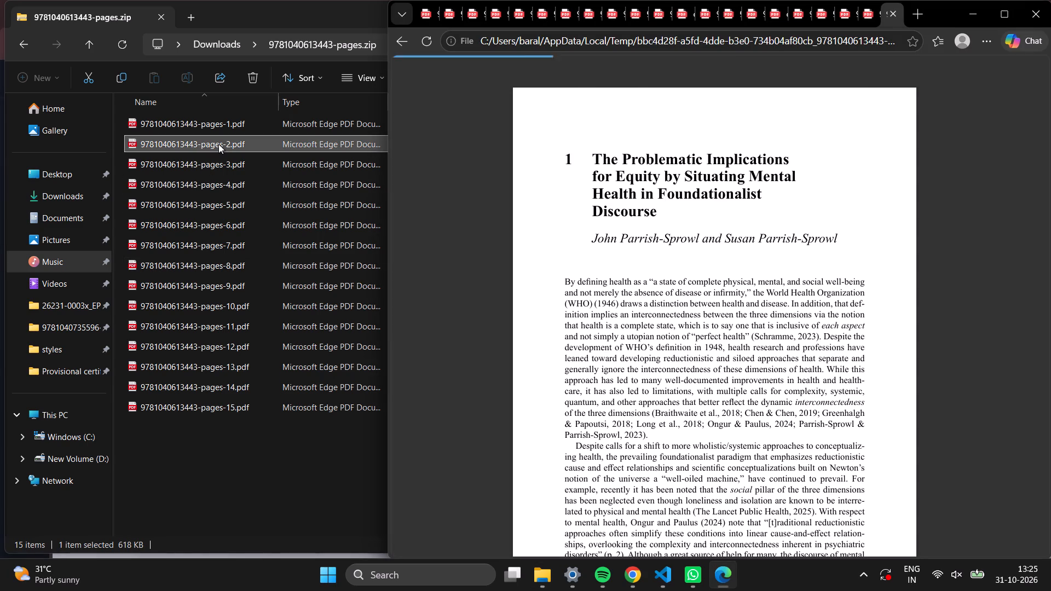
double_click(237, 148)
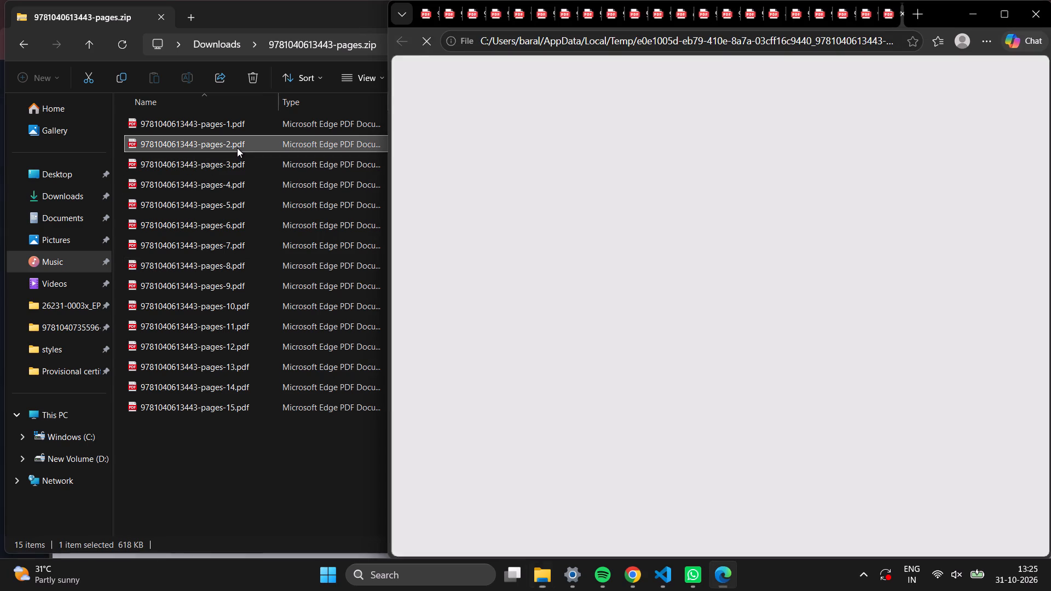
double_click(224, 158)
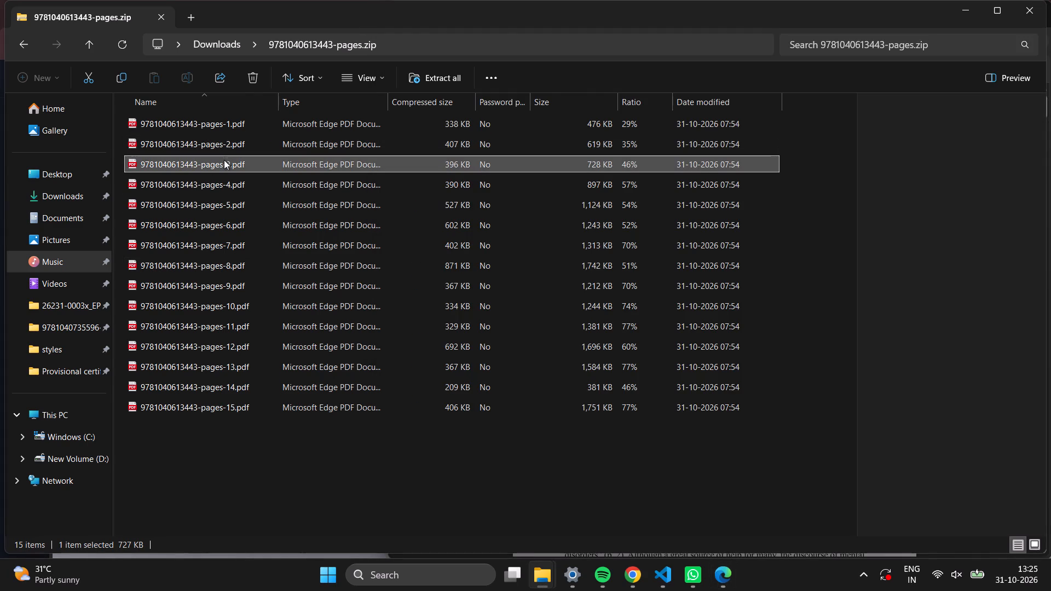
double_click(222, 164)
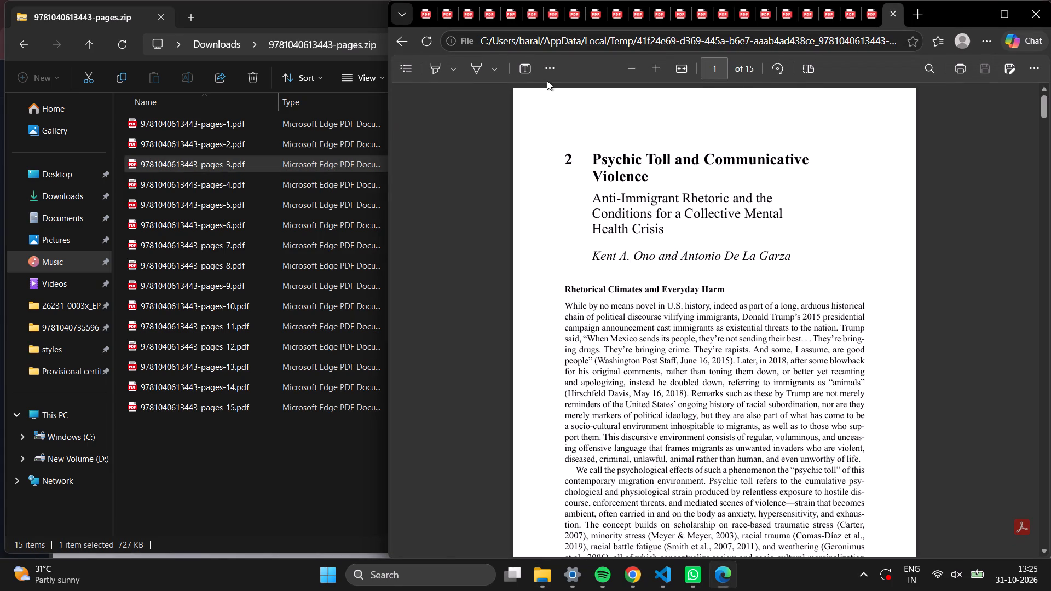
click(976, 11)
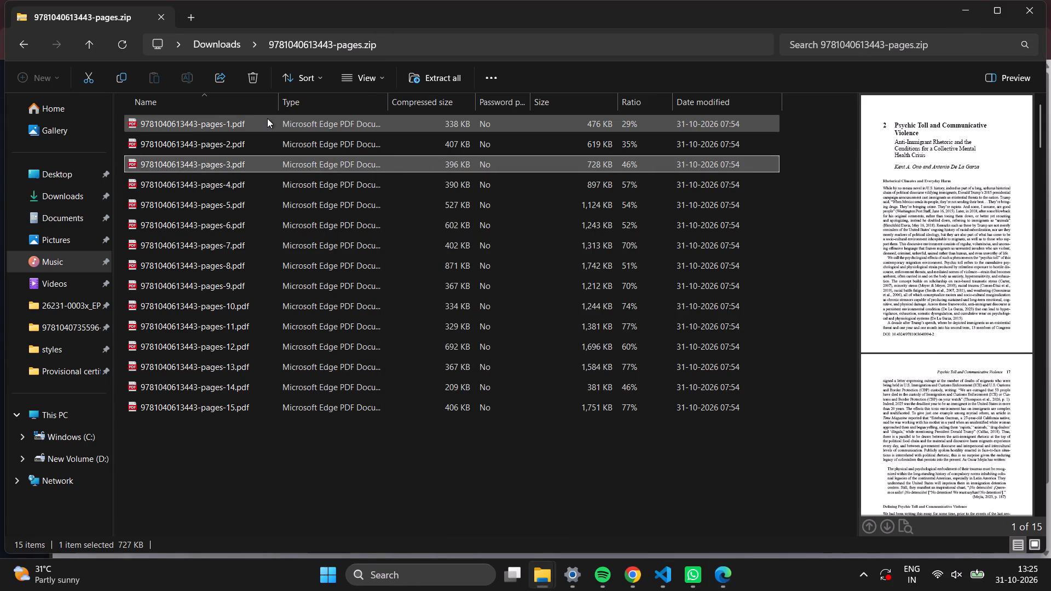
click(955, 10)
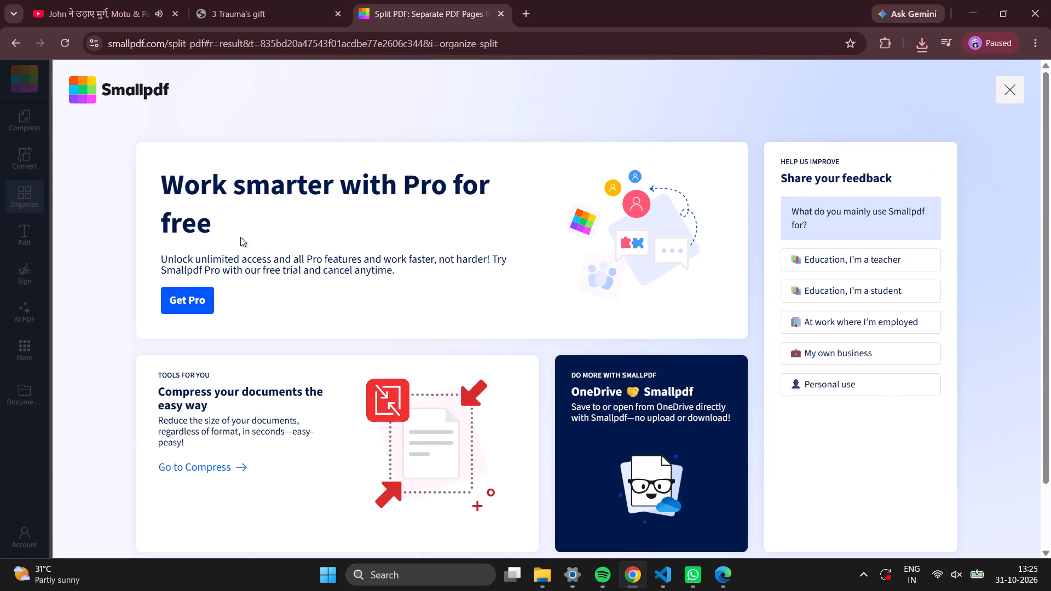
click(226, 501)
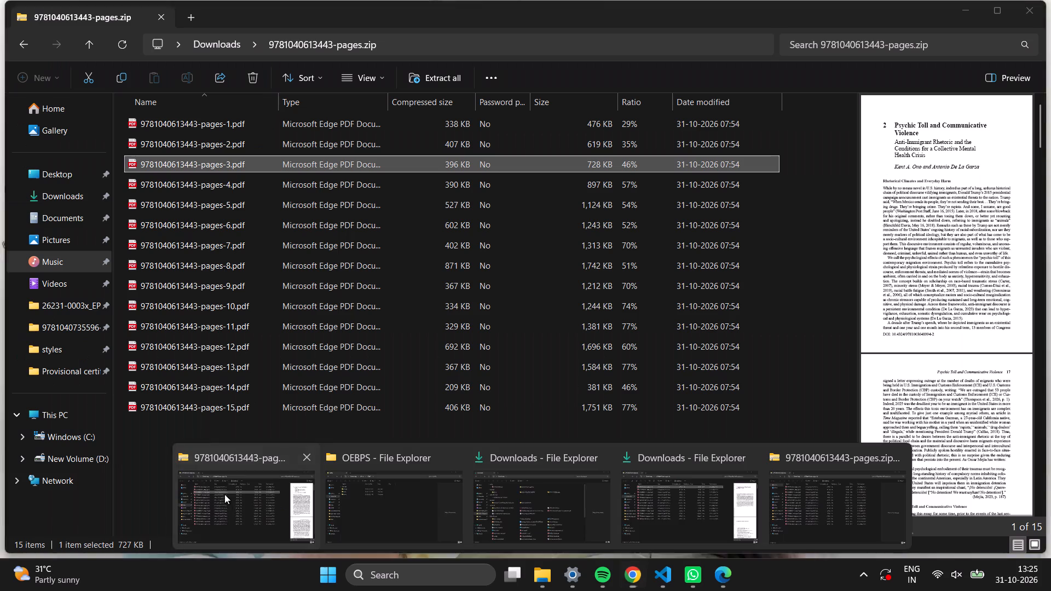
click(53, 190)
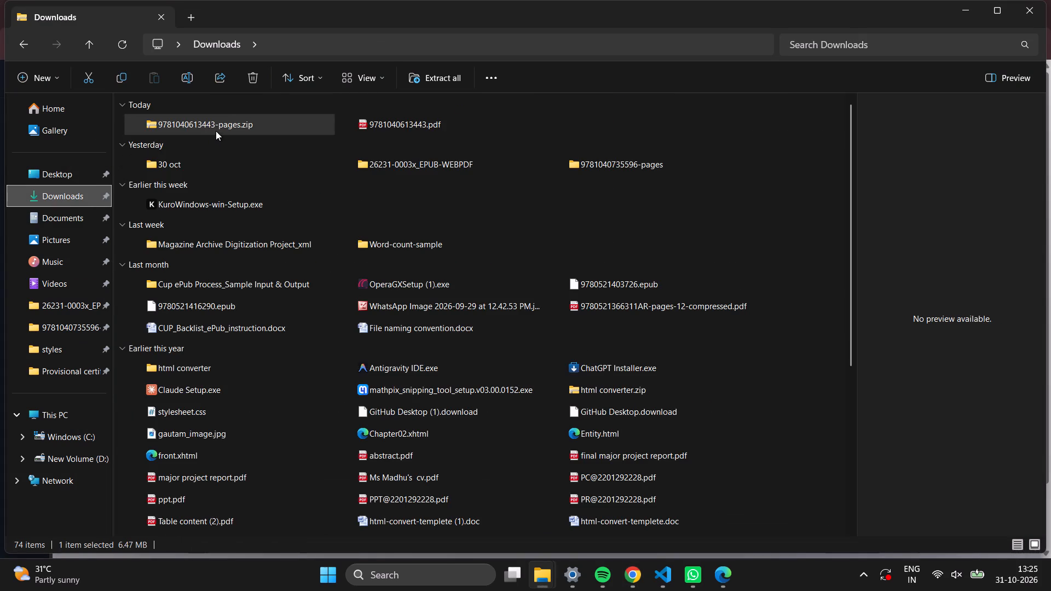
double_click(215, 130)
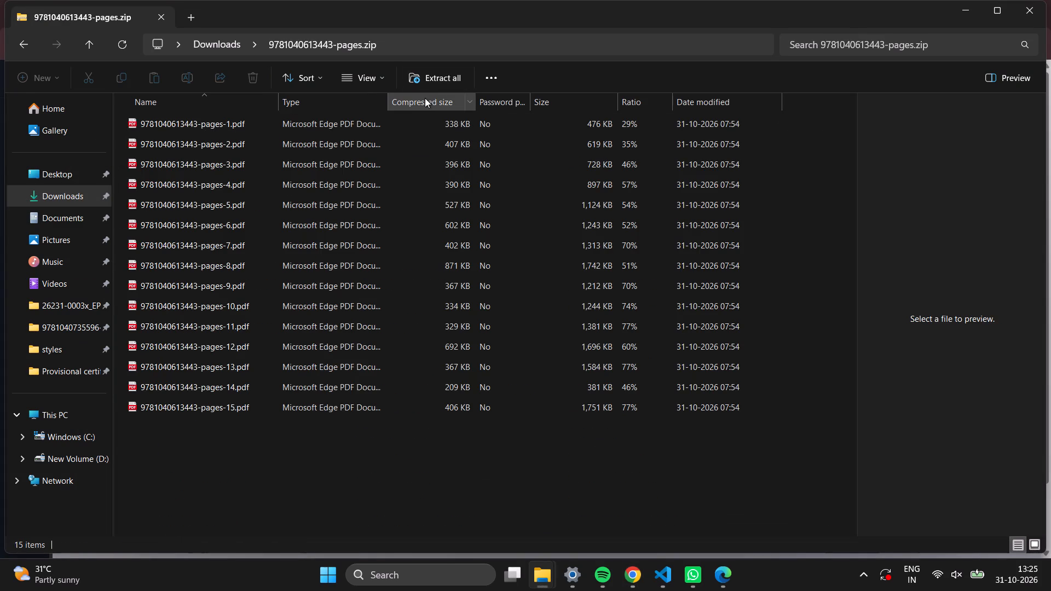
click(451, 73)
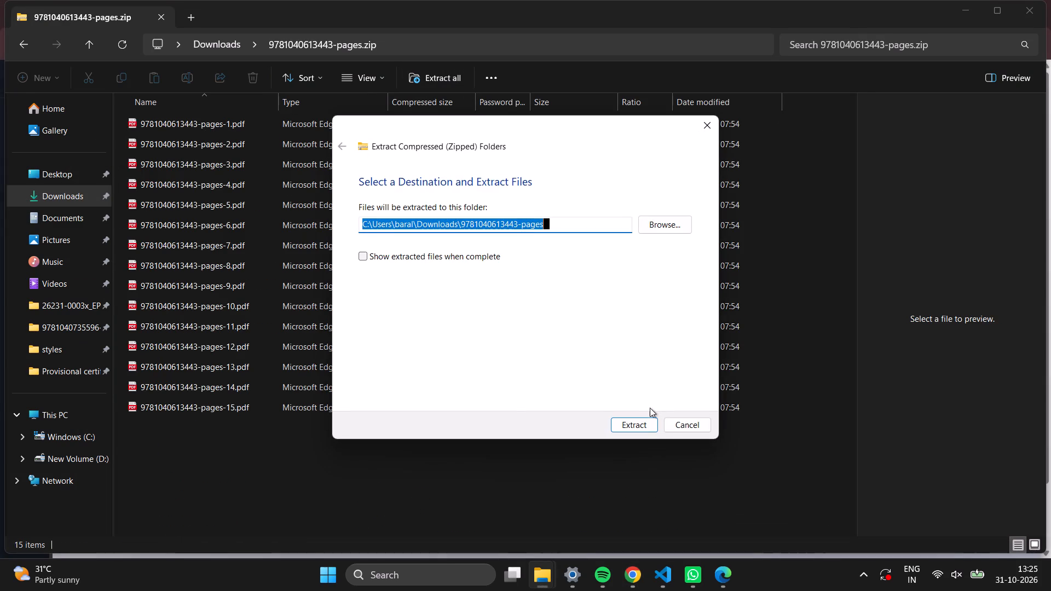
click(644, 428)
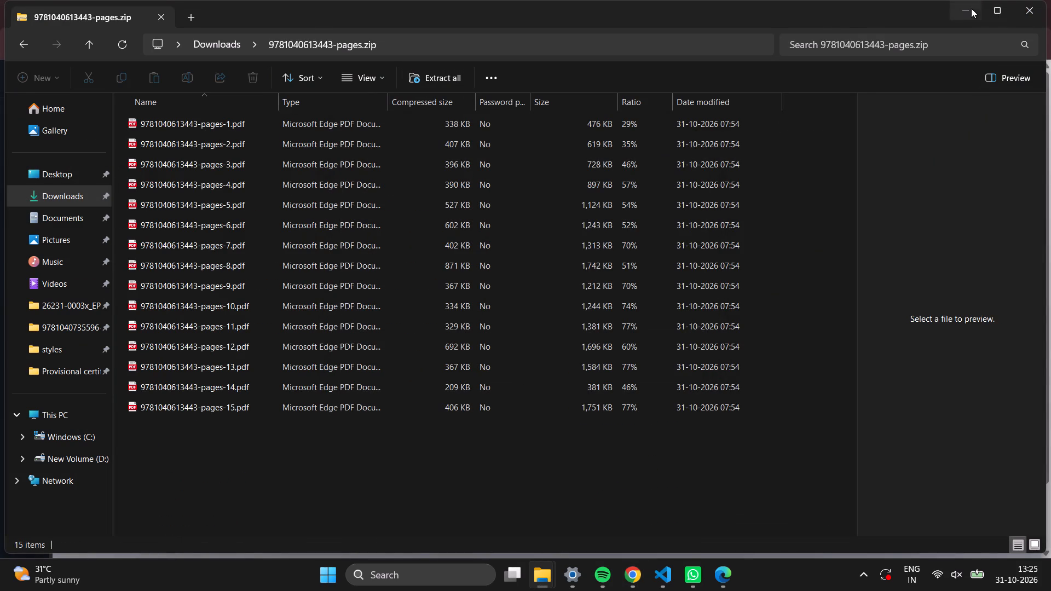
click(971, 8)
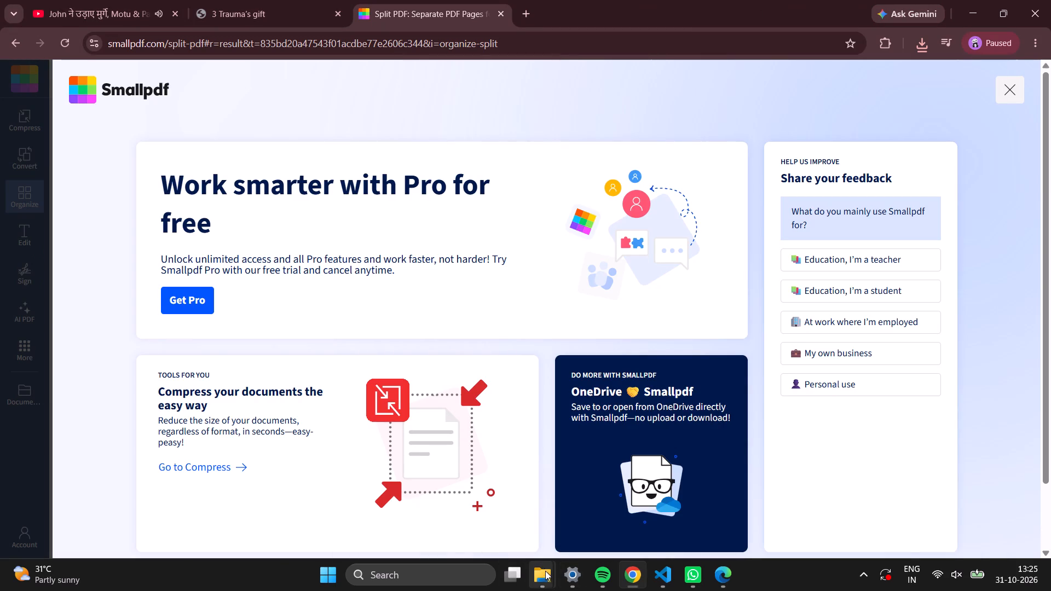
click(256, 512)
click(58, 202)
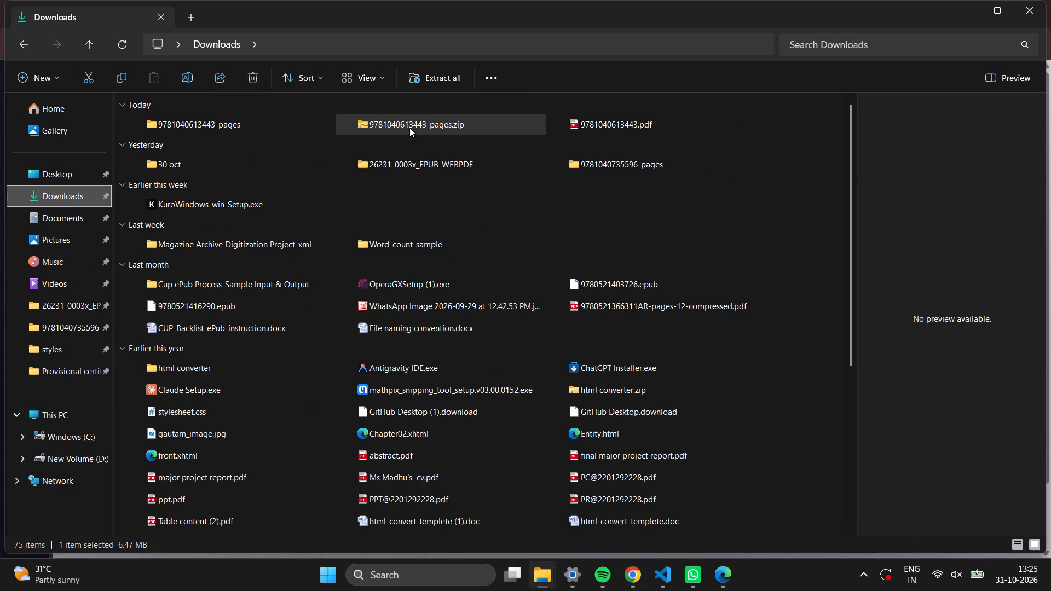
right_click(409, 128)
click(611, 122)
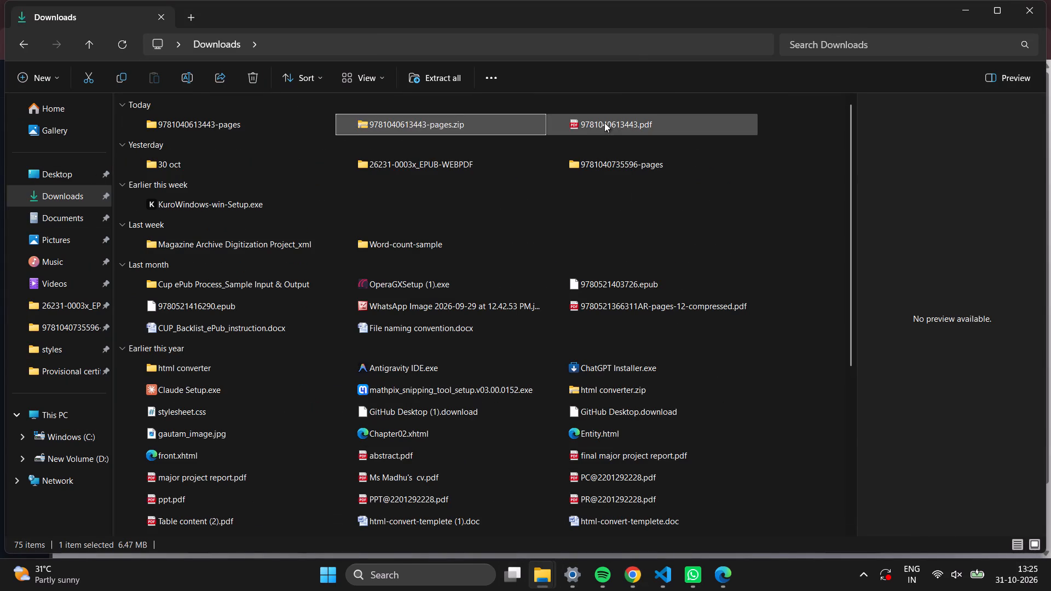
click(245, 129)
click(245, 125)
double_click(239, 123)
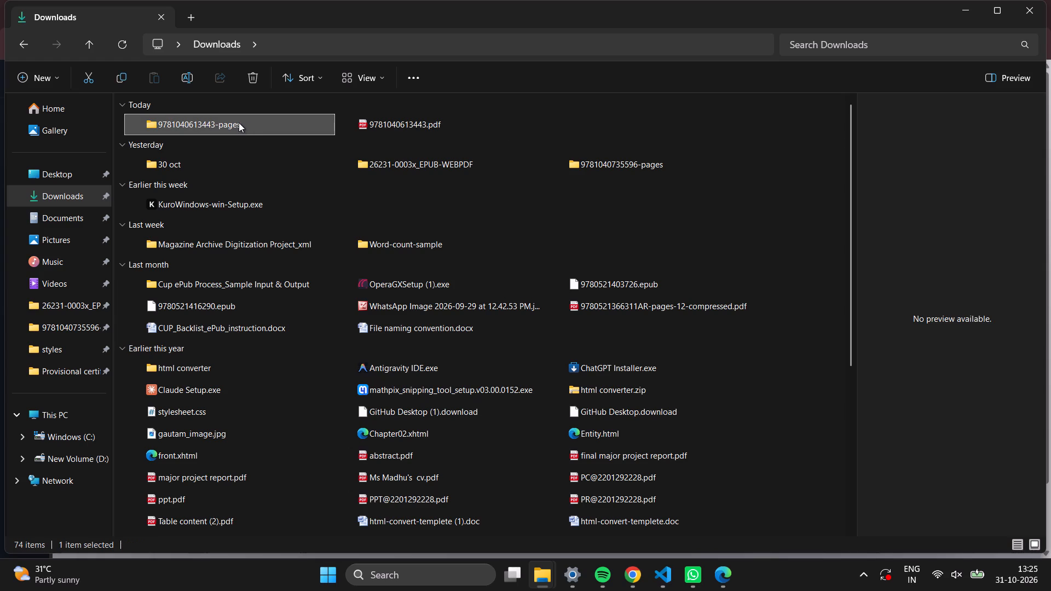
right_click(216, 142)
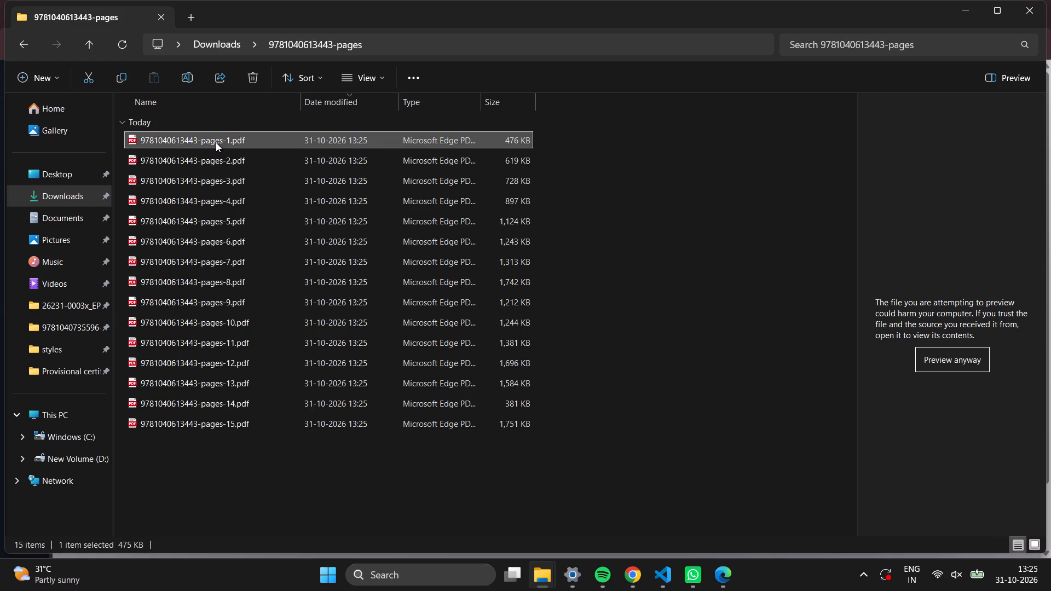
click(319, 163)
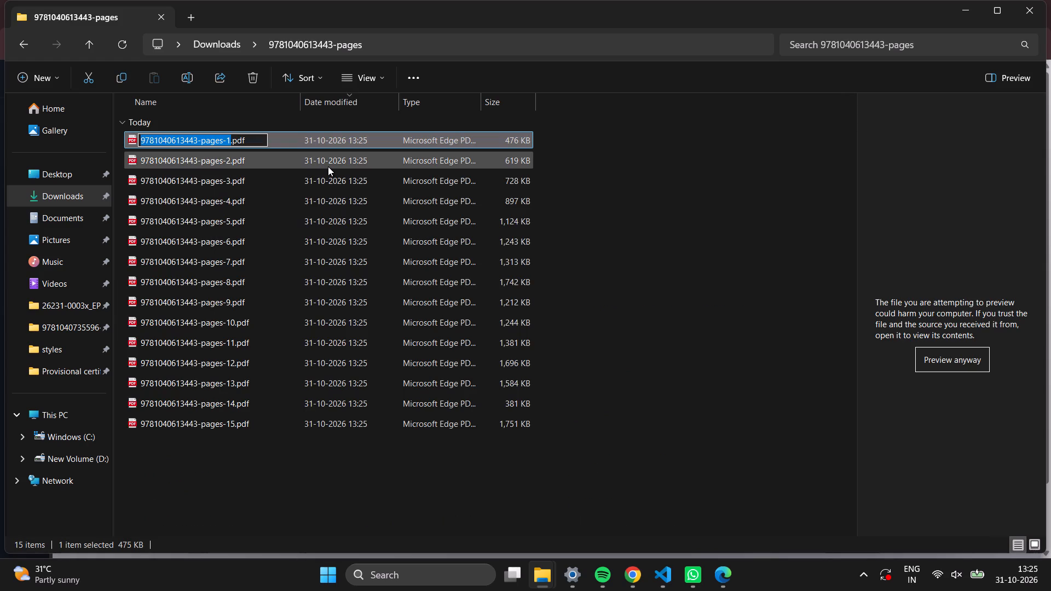
key(BackSpace)
text(fm)
key(Return)
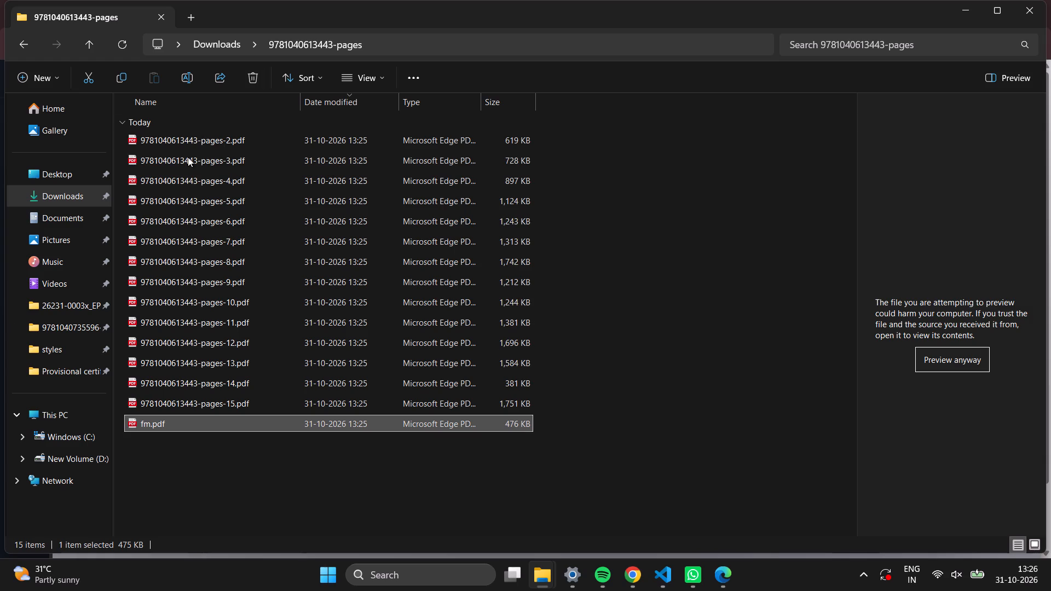
double_click(200, 140)
right_click(200, 139)
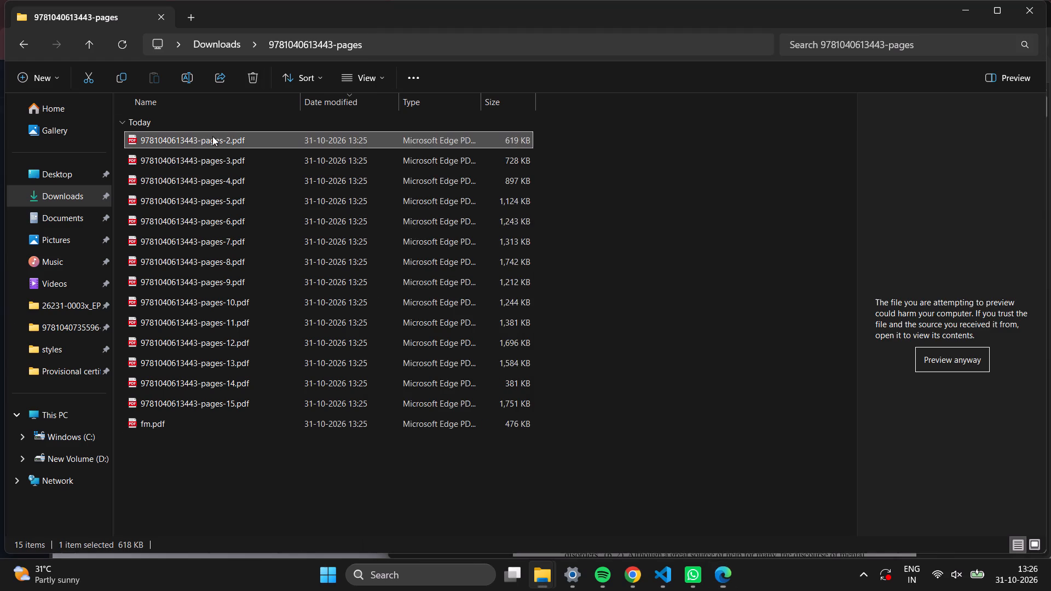
click(322, 170)
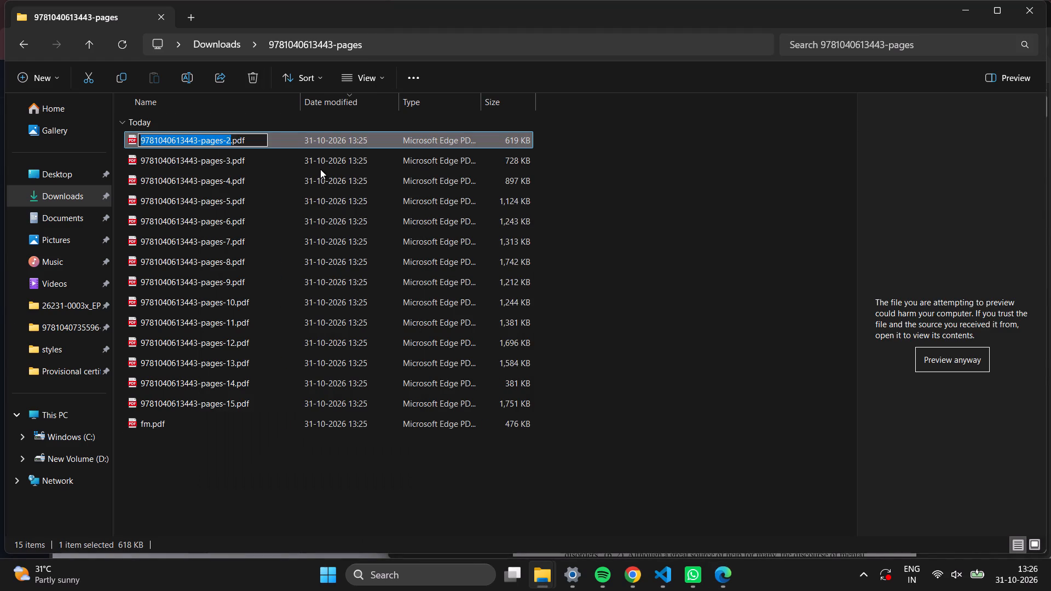
key(BackSpace)
text(ch1)
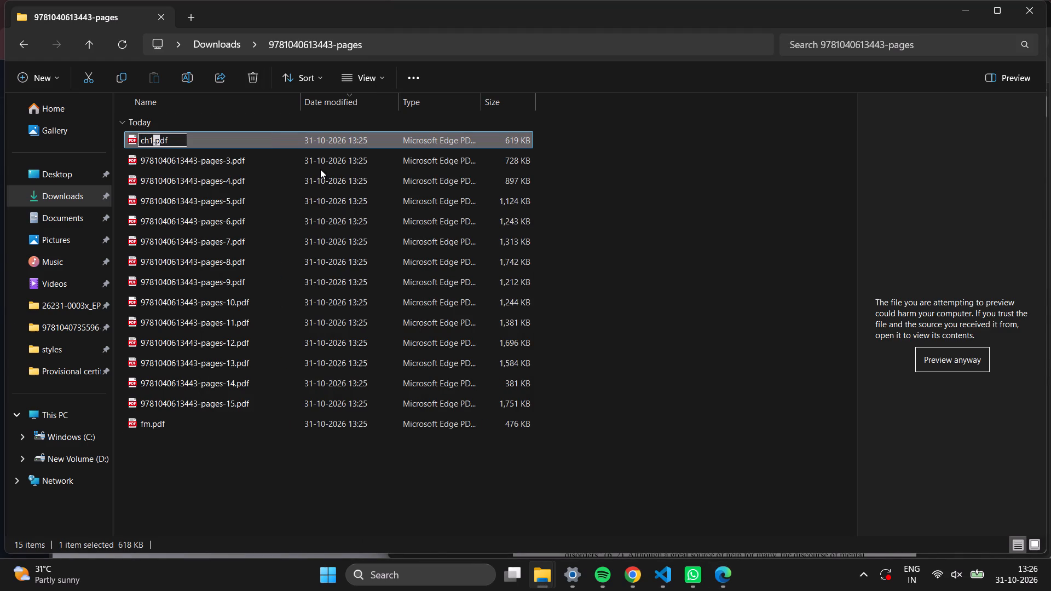
key(Return)
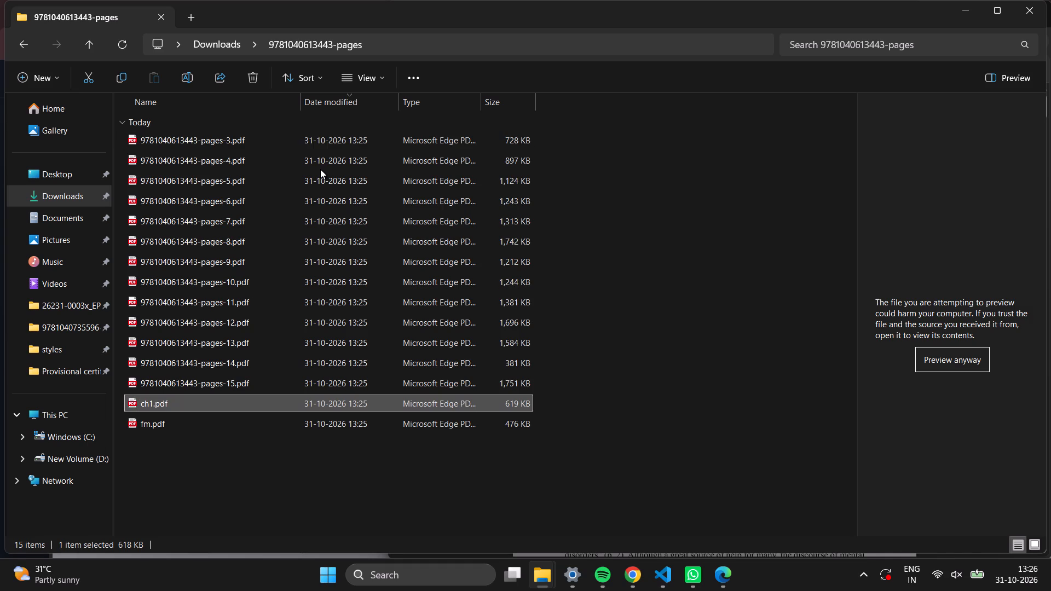
double_click(211, 141)
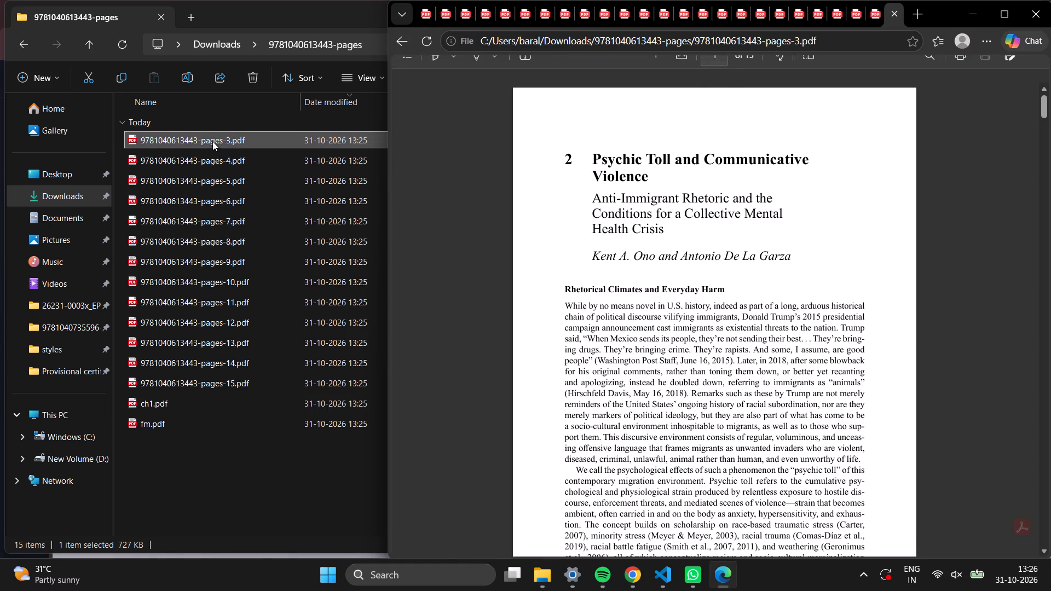
right_click(214, 141)
click(344, 170)
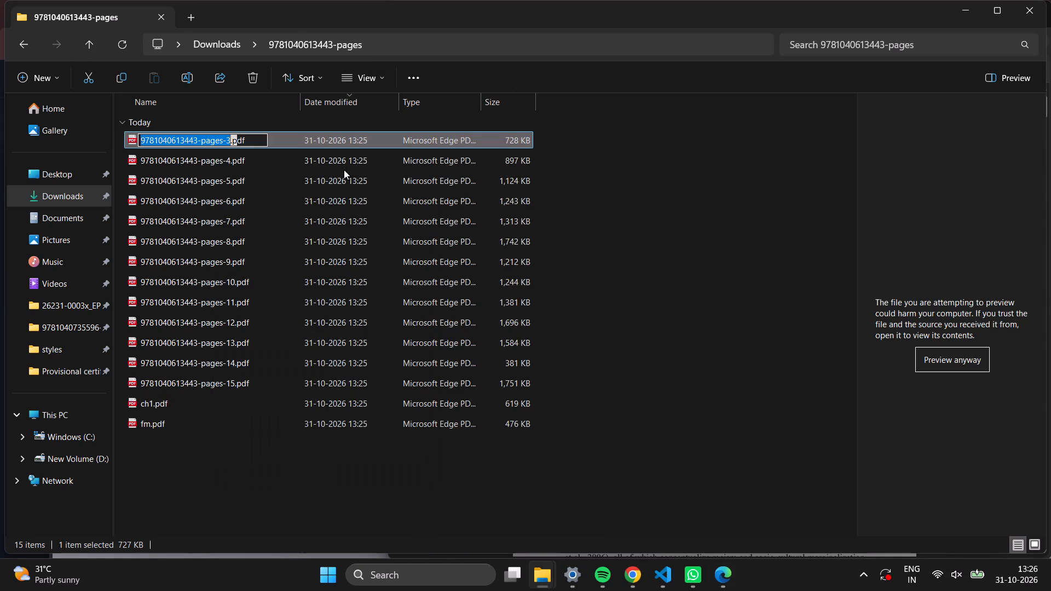
key(BackSpace)
text(ch2)
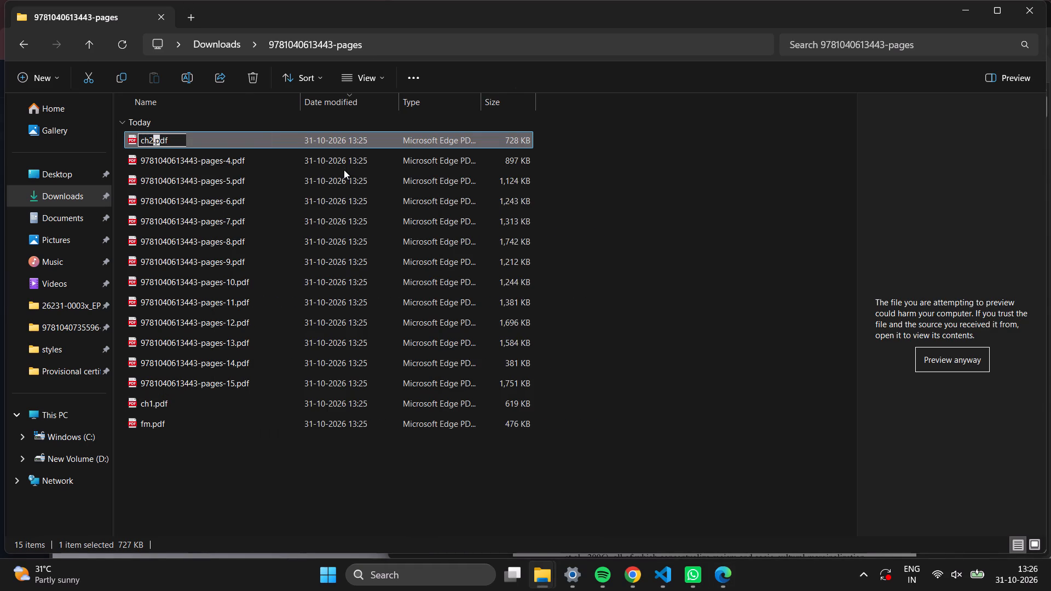
key(Return)
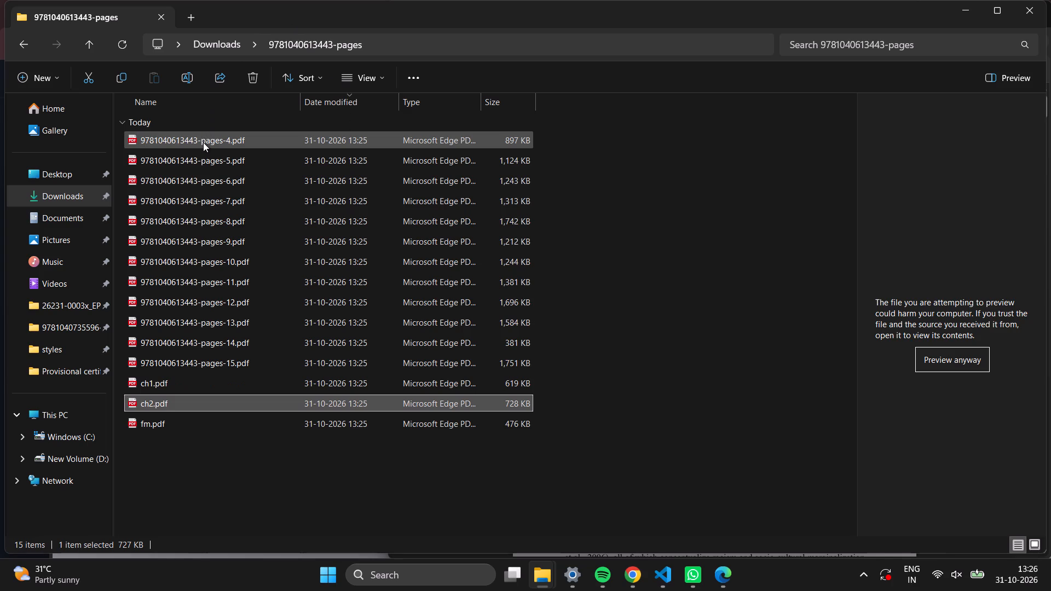
double_click(203, 142)
right_click(203, 142)
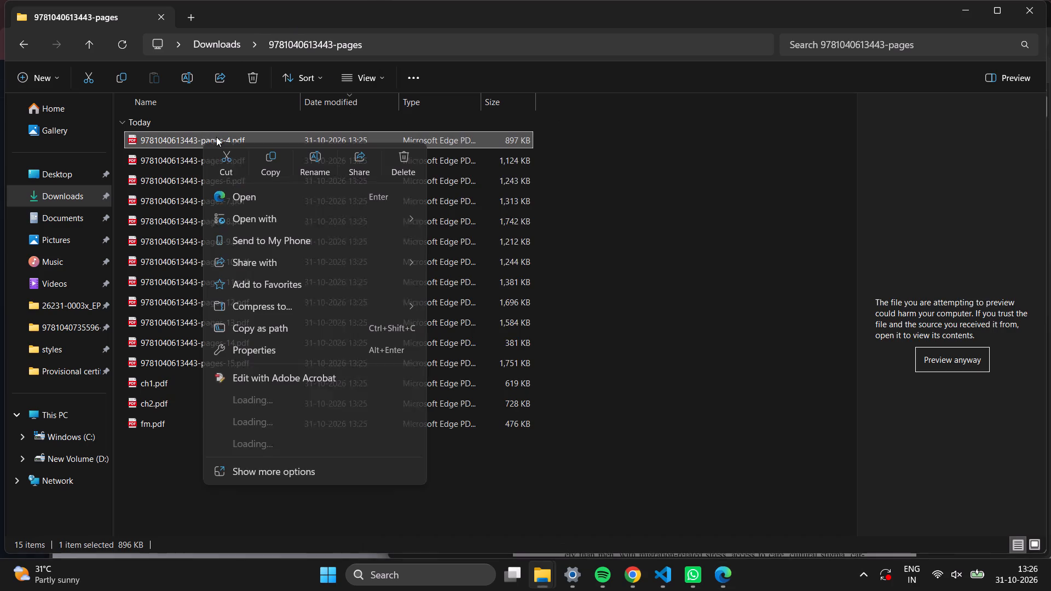
click(308, 162)
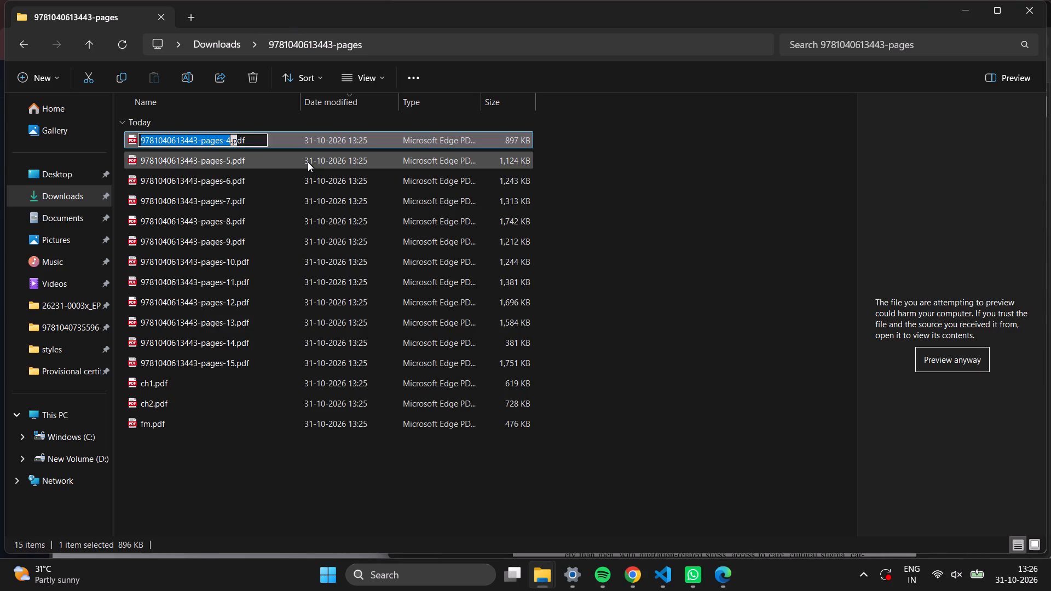
key(BackSpace)
text(ch3)
key(Return)
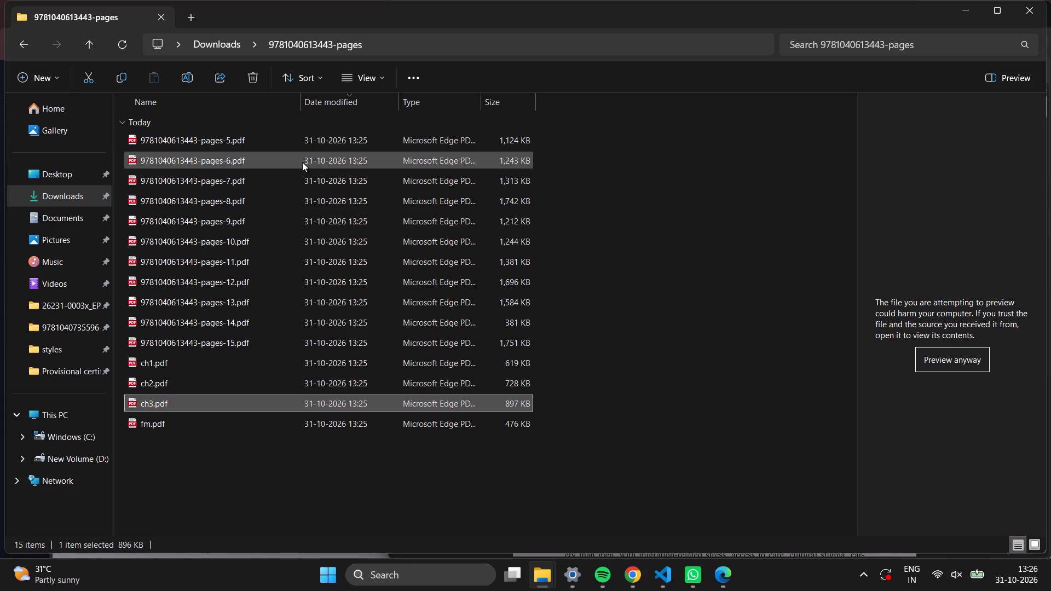
double_click(209, 143)
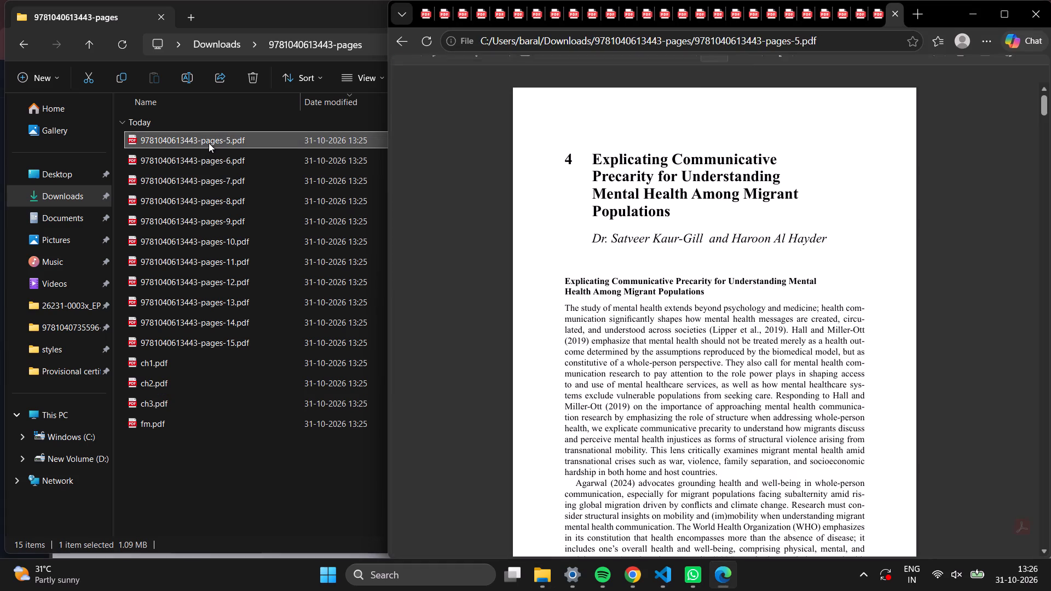
right_click(204, 141)
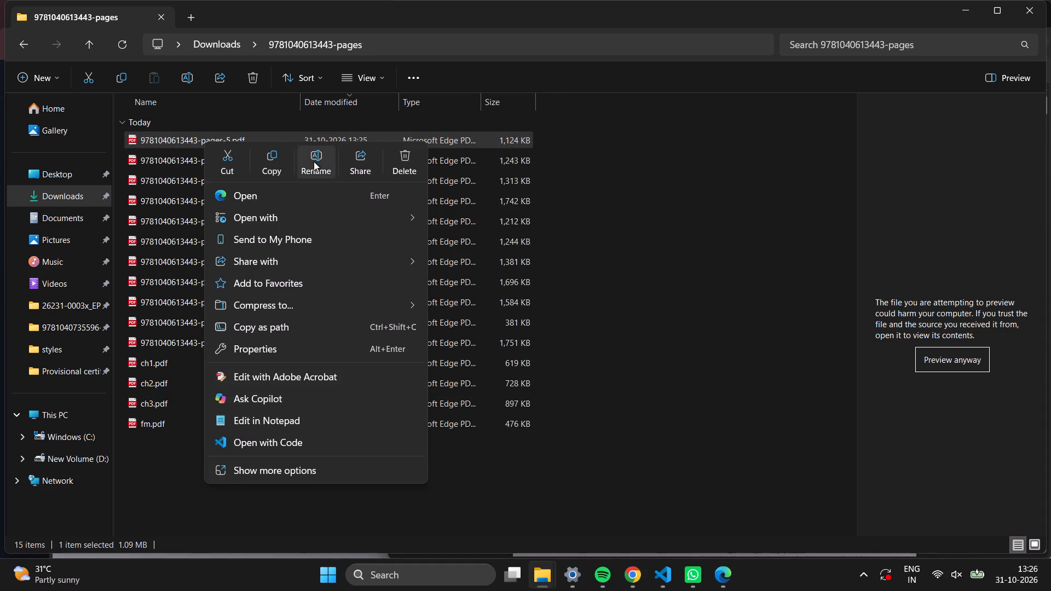
click(314, 161)
key(BackSpace)
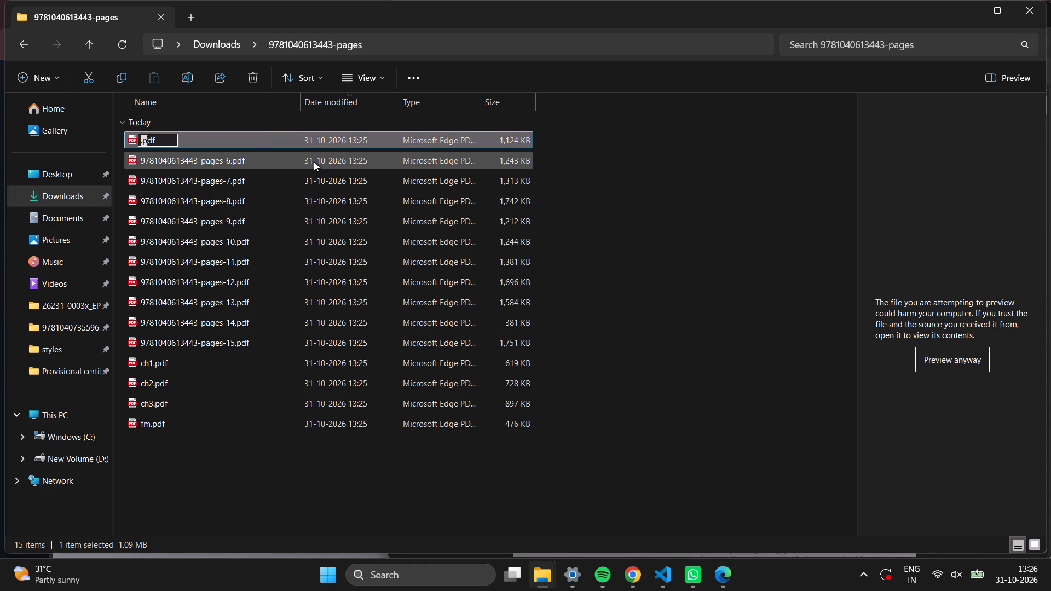
text(ch4)
key(Return)
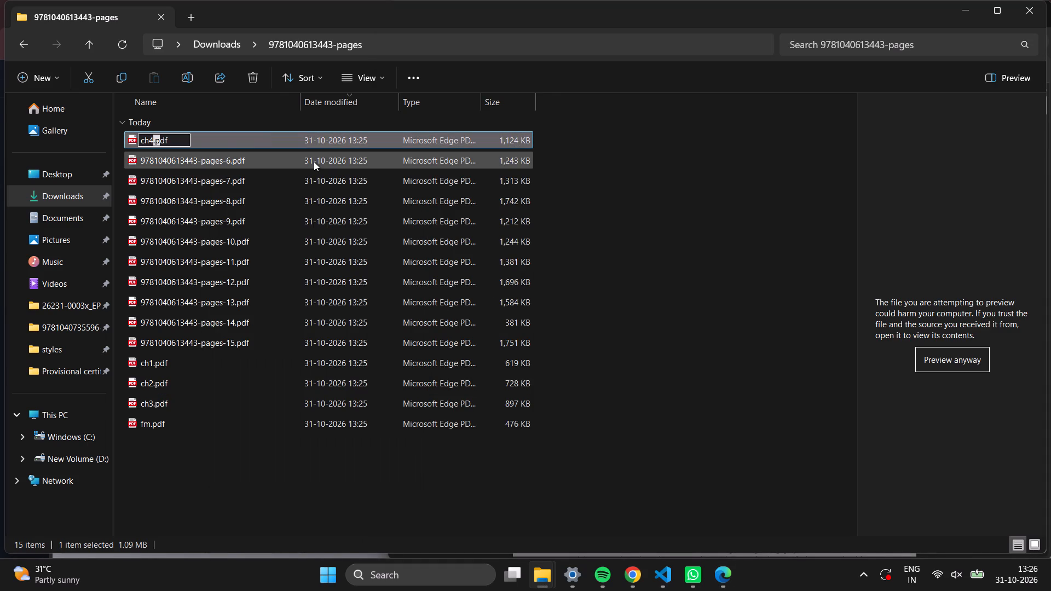
double_click(224, 142)
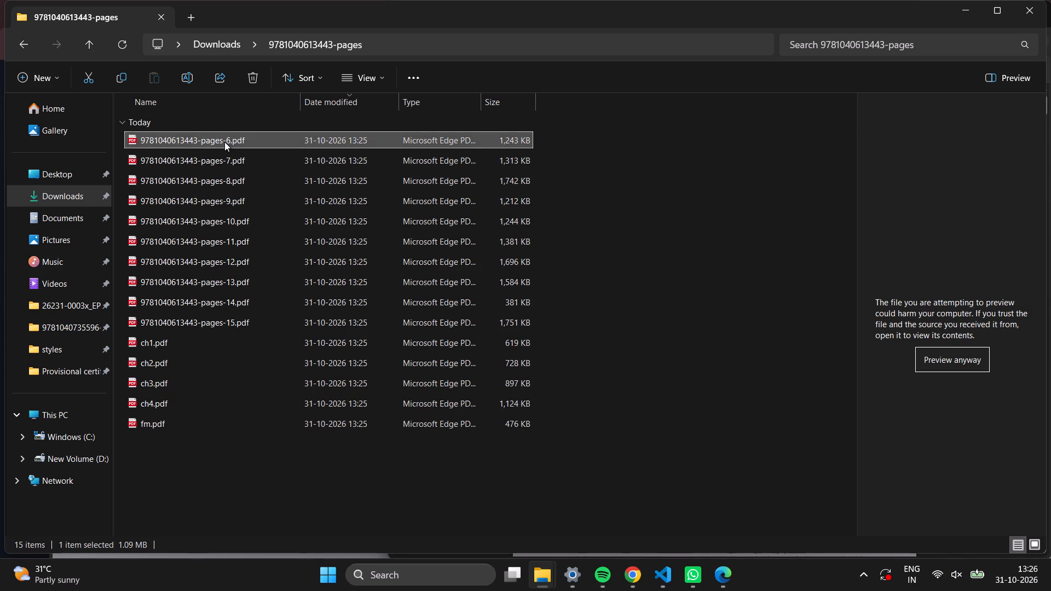
right_click(222, 142)
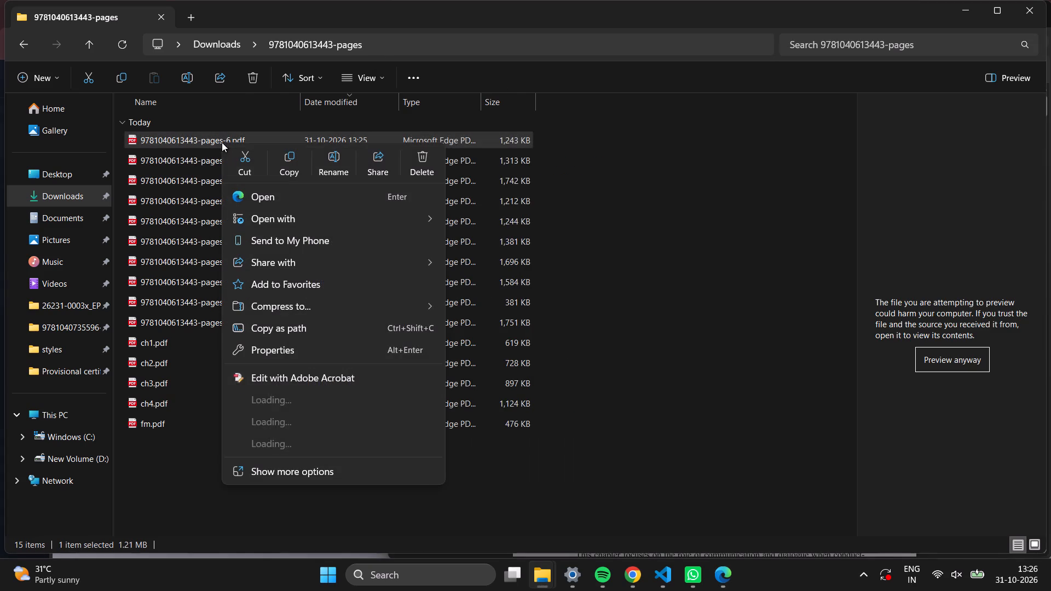
click(335, 170)
key(BackSpace)
text(ch)
key(5)
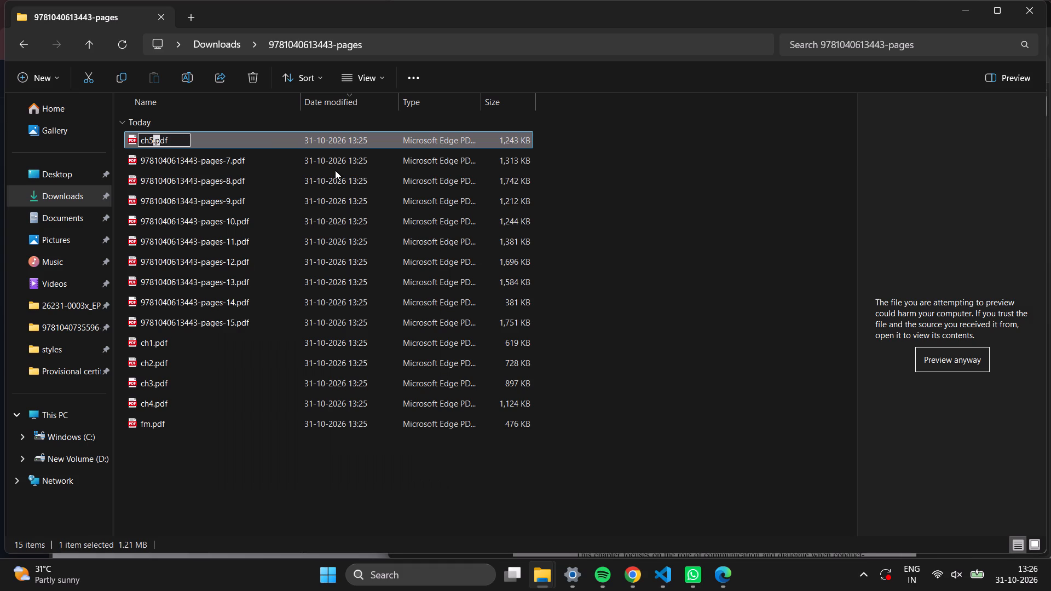
key(Return)
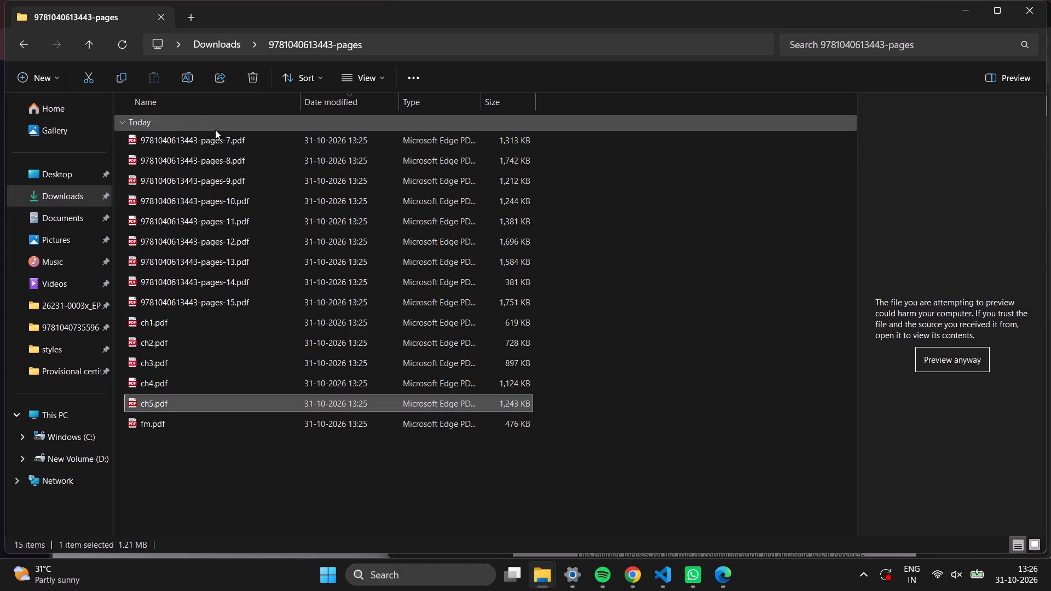
double_click(212, 139)
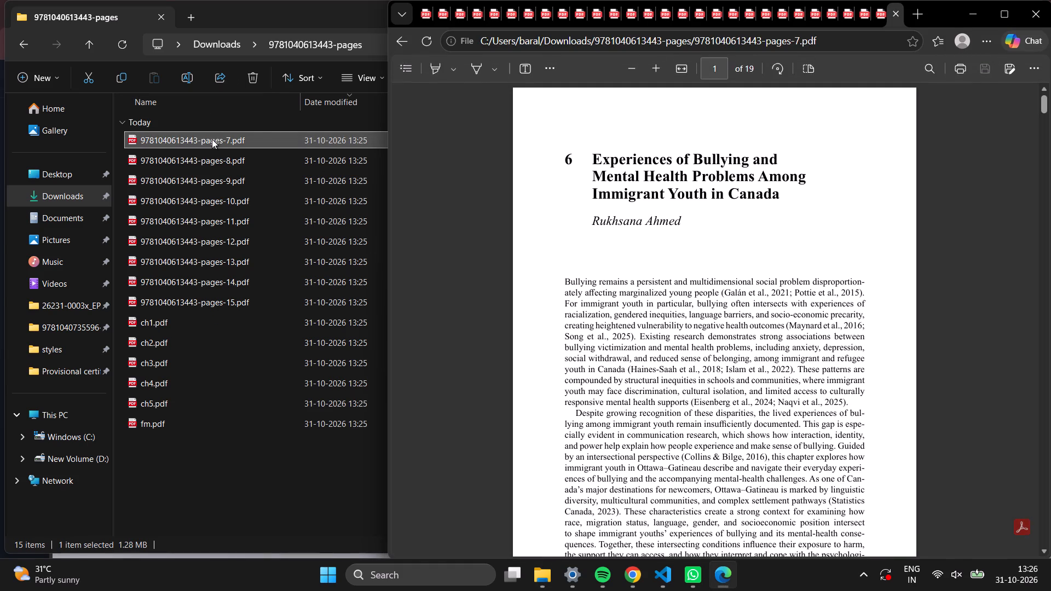
right_click(212, 139)
click(326, 160)
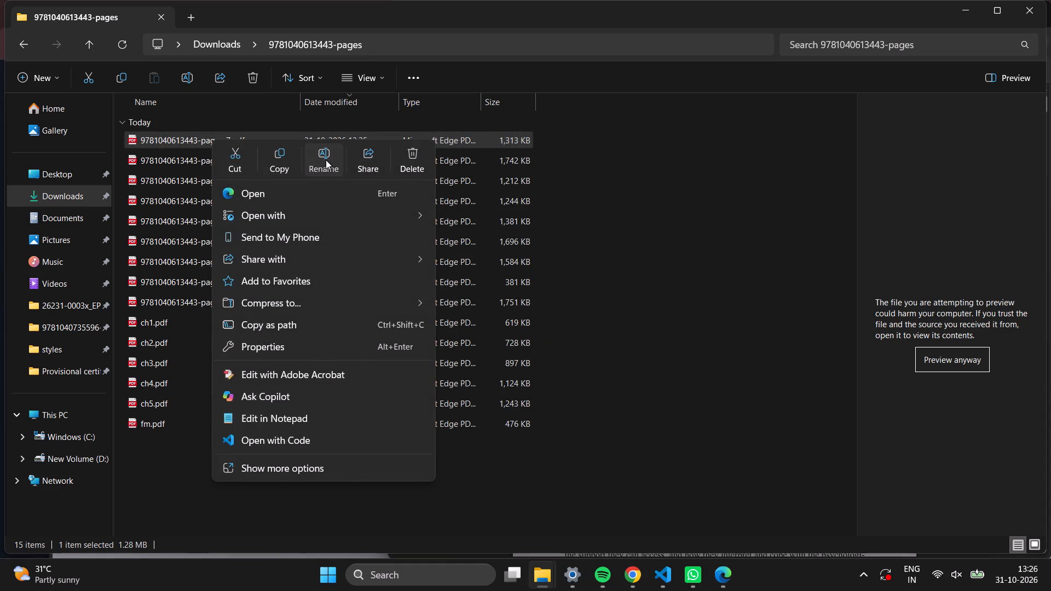
key(BackSpace)
text(ch6)
key(Return)
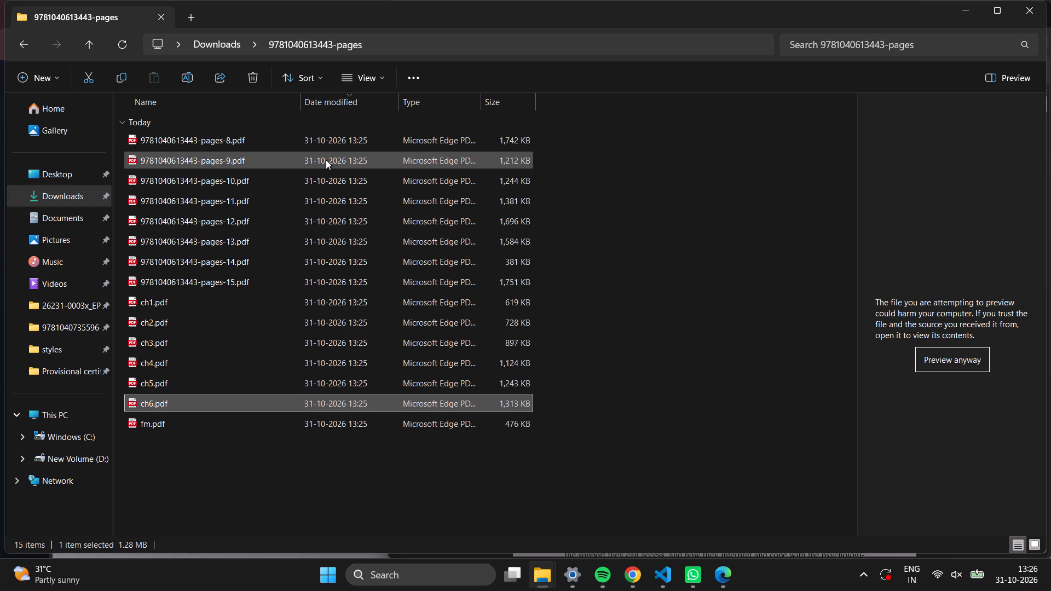
double_click(242, 140)
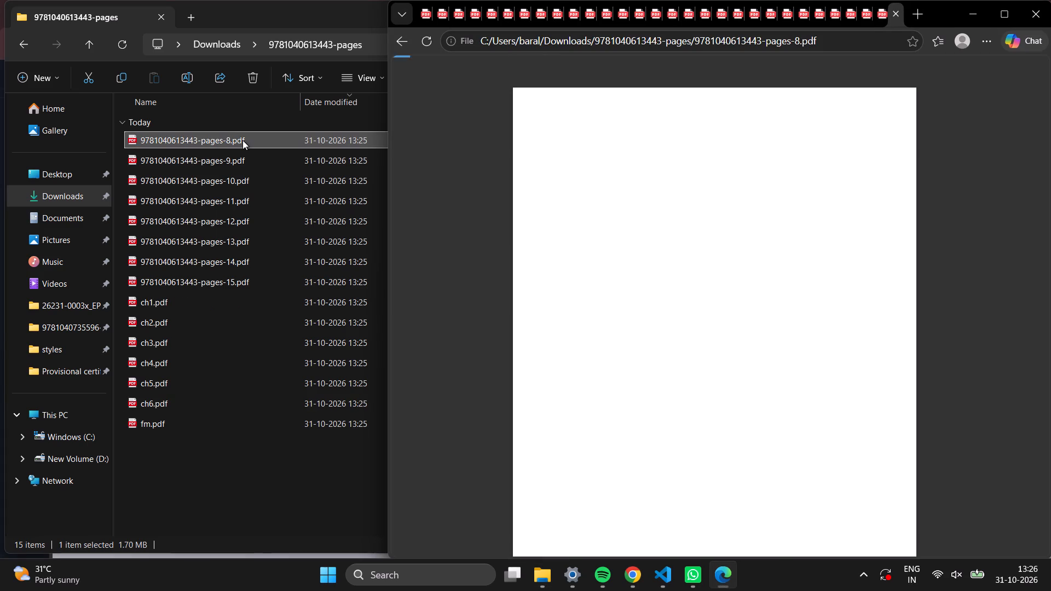
right_click(241, 140)
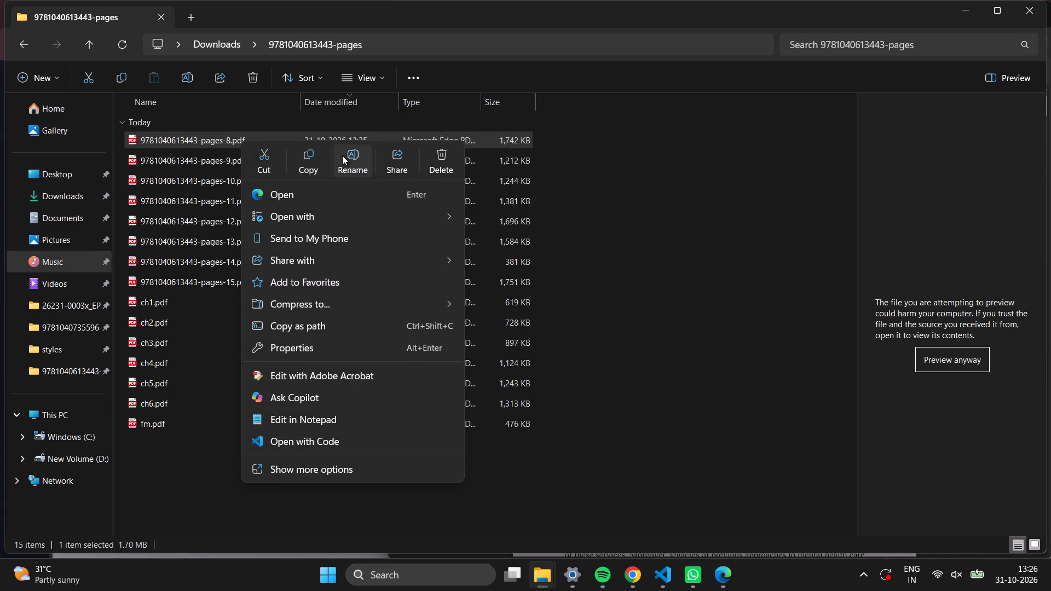
click(353, 163)
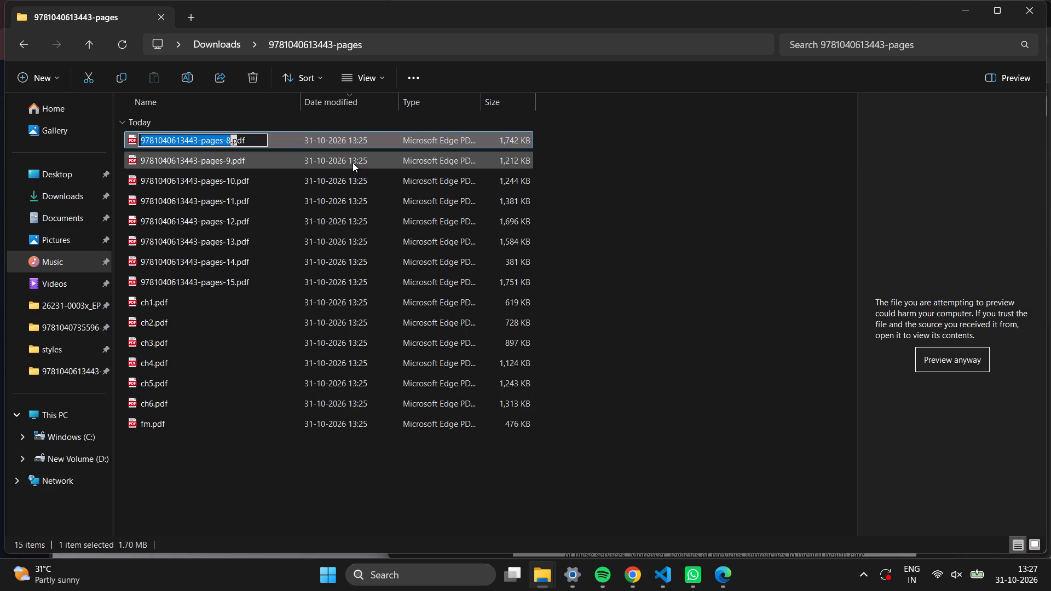
key(BackSpace)
text(ch)
key(7)
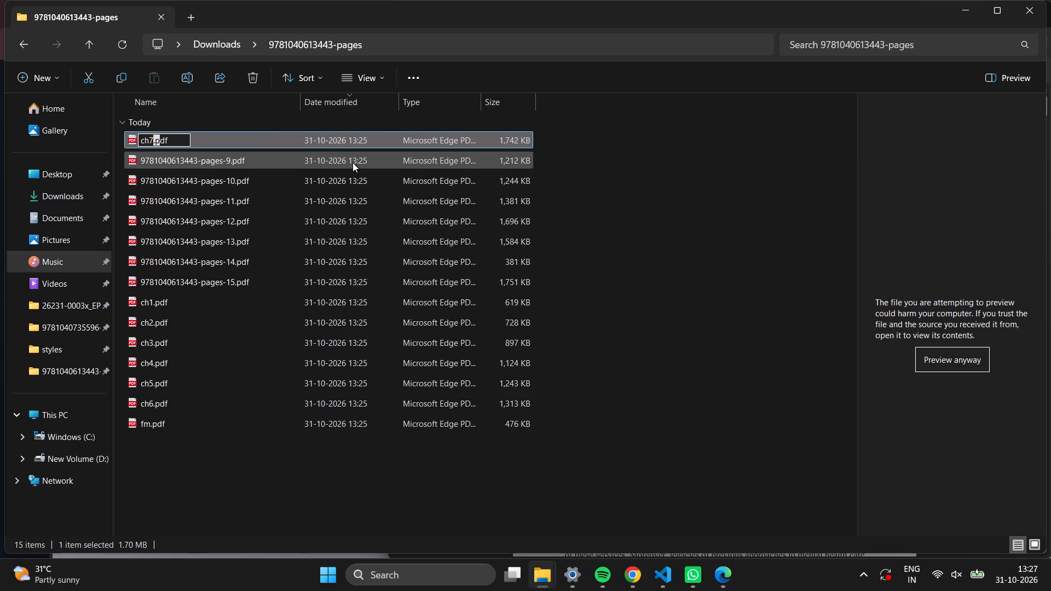
key(Return)
double_click(230, 140)
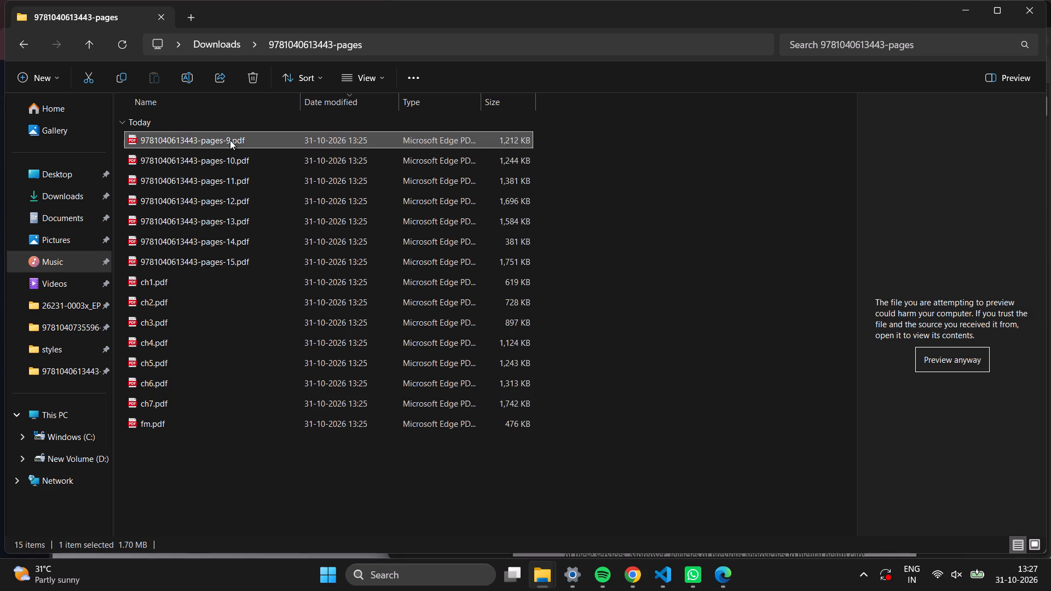
right_click(230, 140)
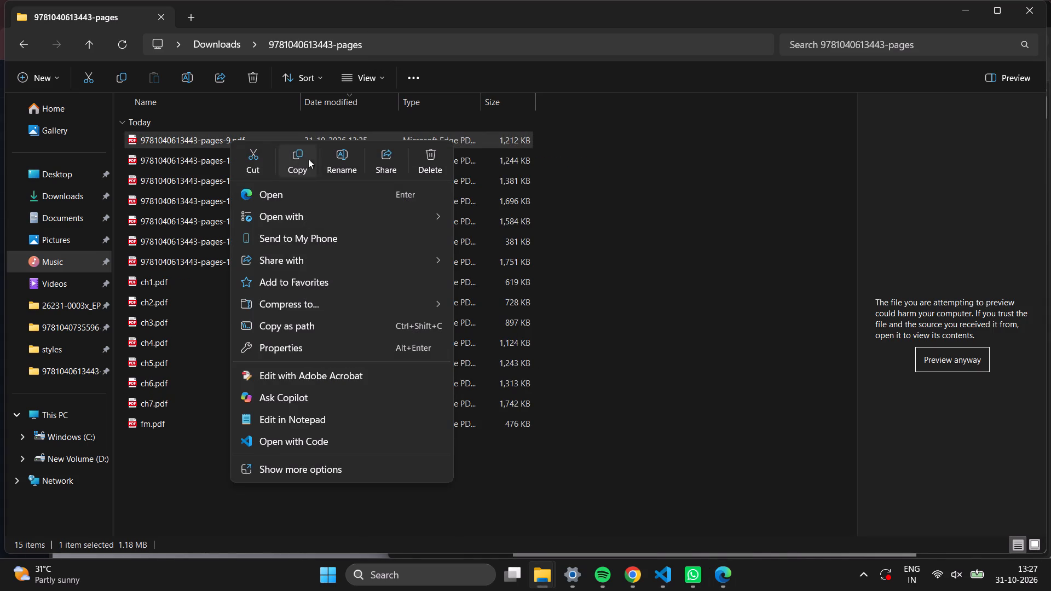
click(355, 166)
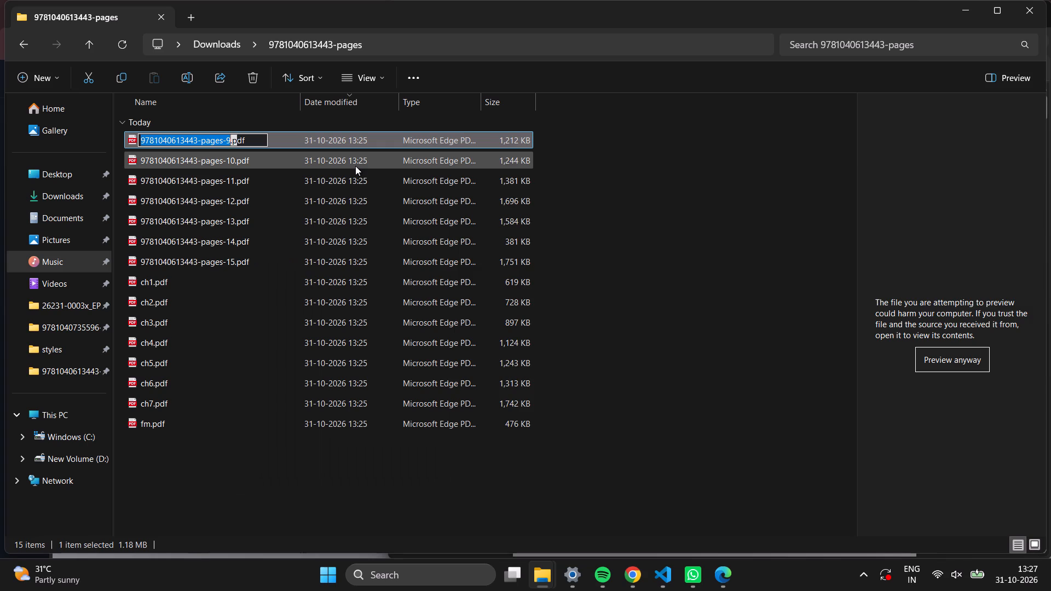
key(BackSpace)
text(cj)
key(BackSpace)
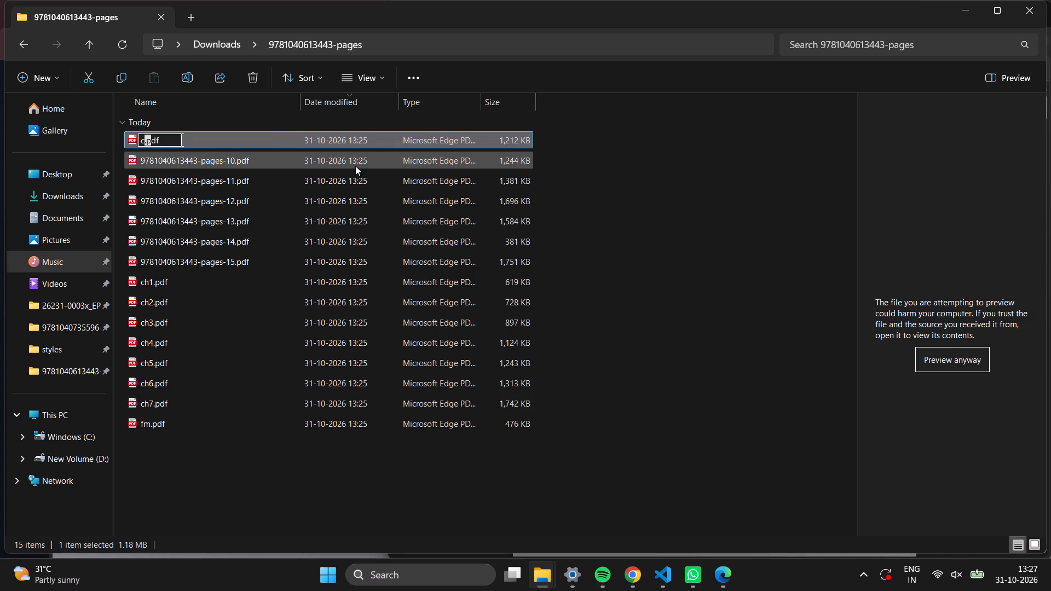
text(h8)
key(Return)
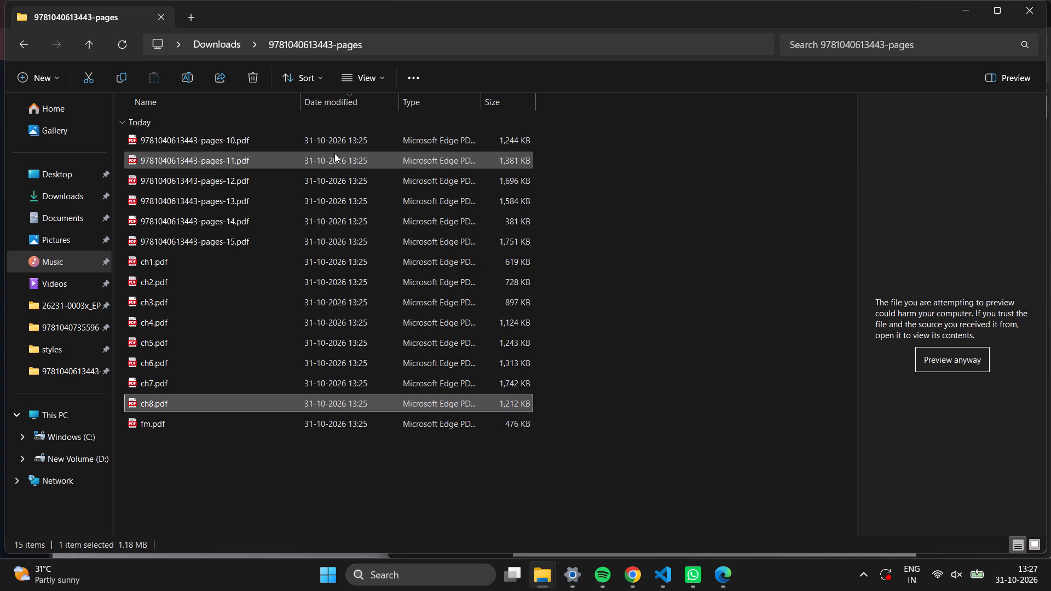
double_click(253, 137)
right_click(253, 137)
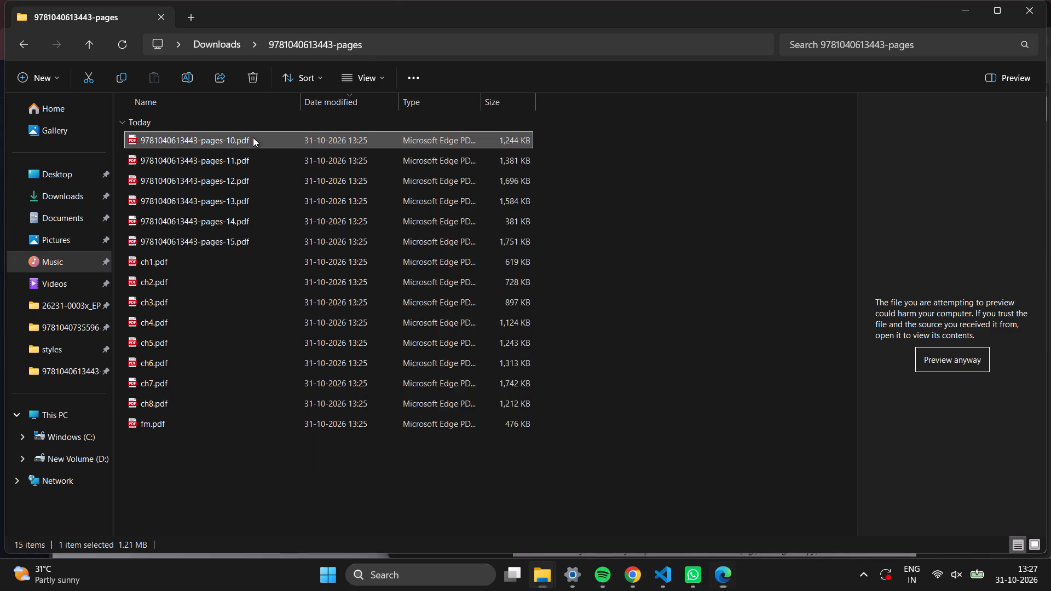
click(370, 166)
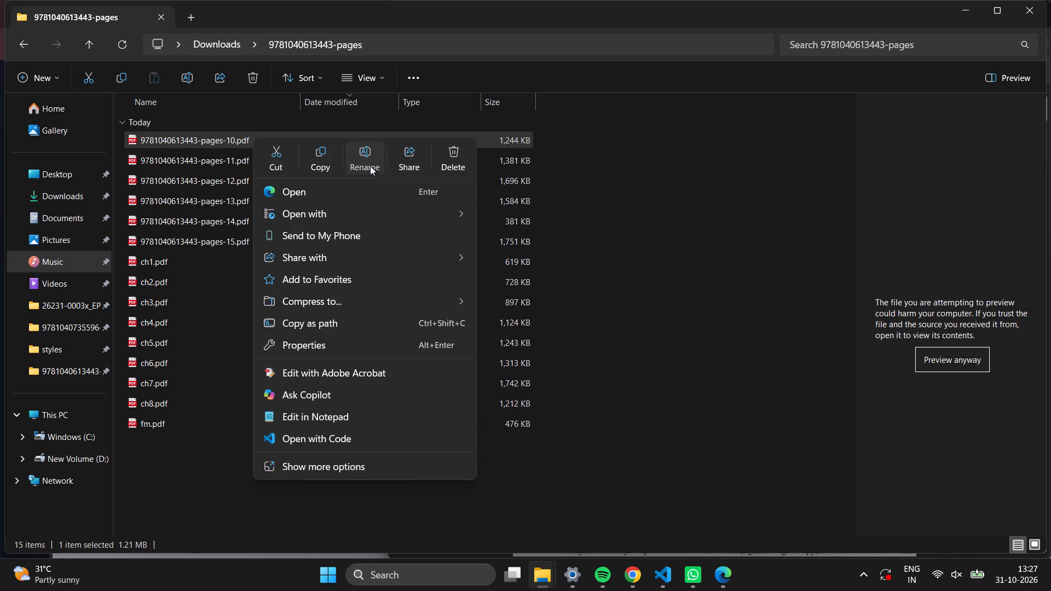
key(BackSpace)
text(ch9)
key(Return)
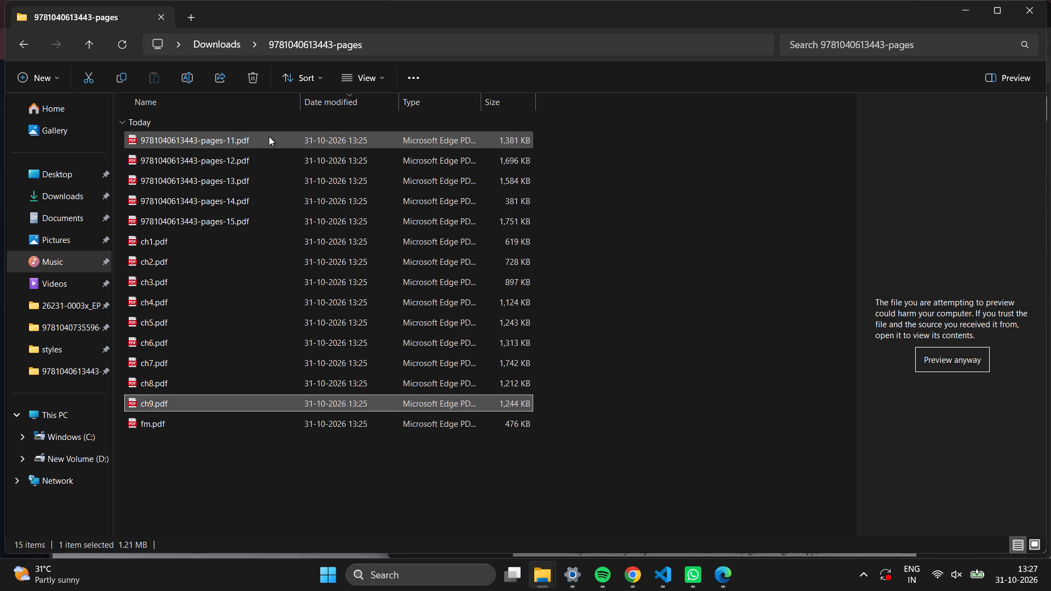
double_click(268, 137)
right_click(268, 137)
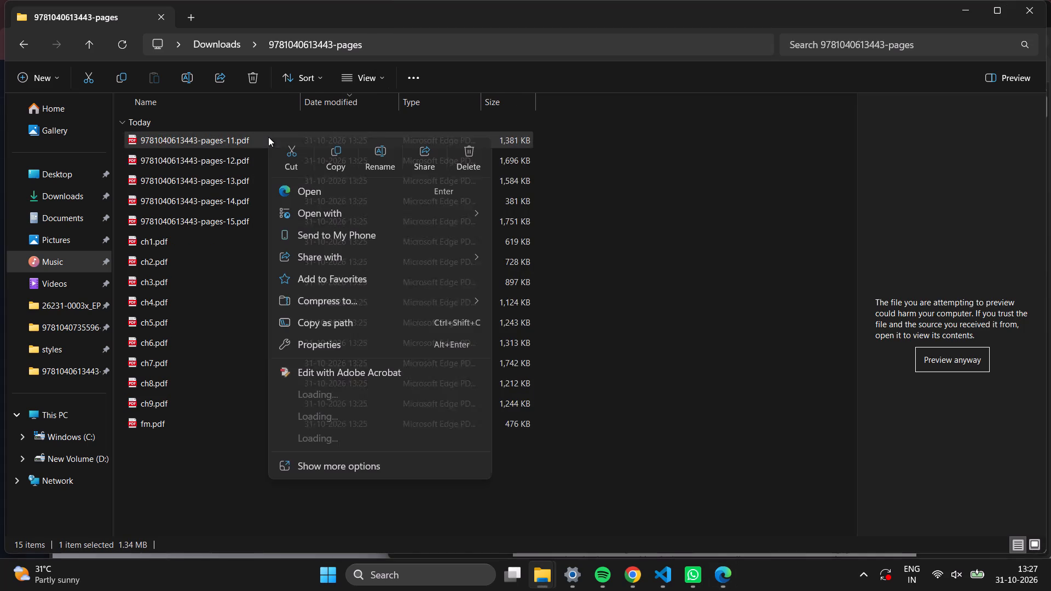
click(380, 161)
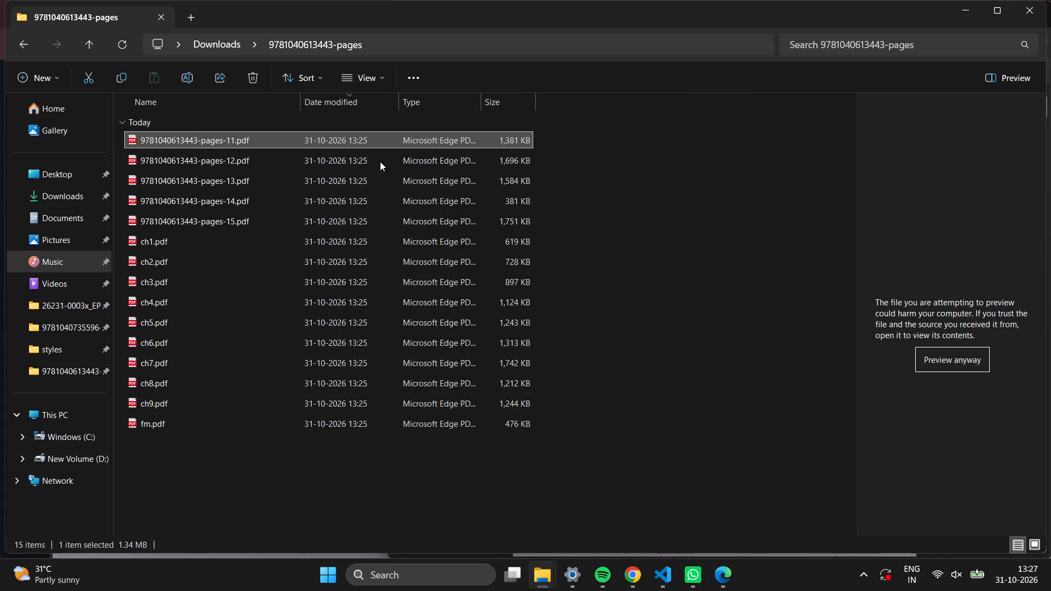
key(BackSpace)
text(ch1)
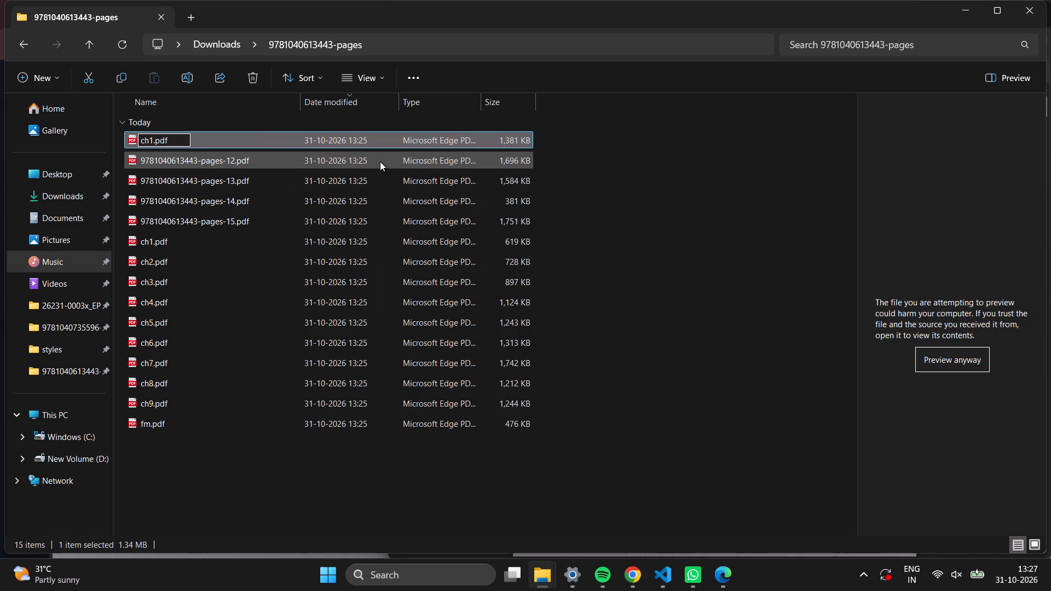
key(o)
key(BackSpace)
text(0])
key(BackSpace)
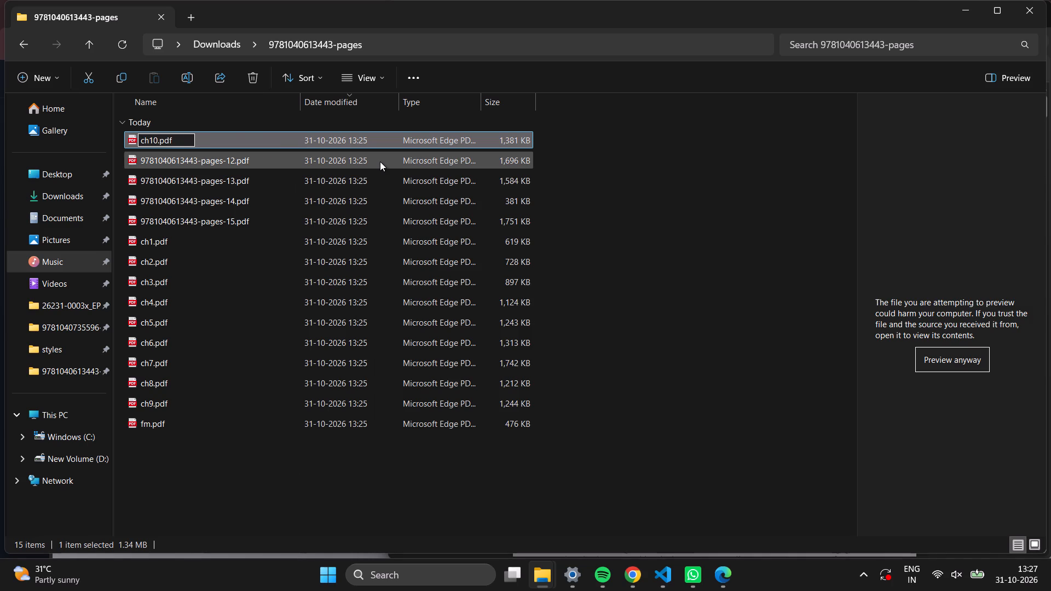
key(Return)
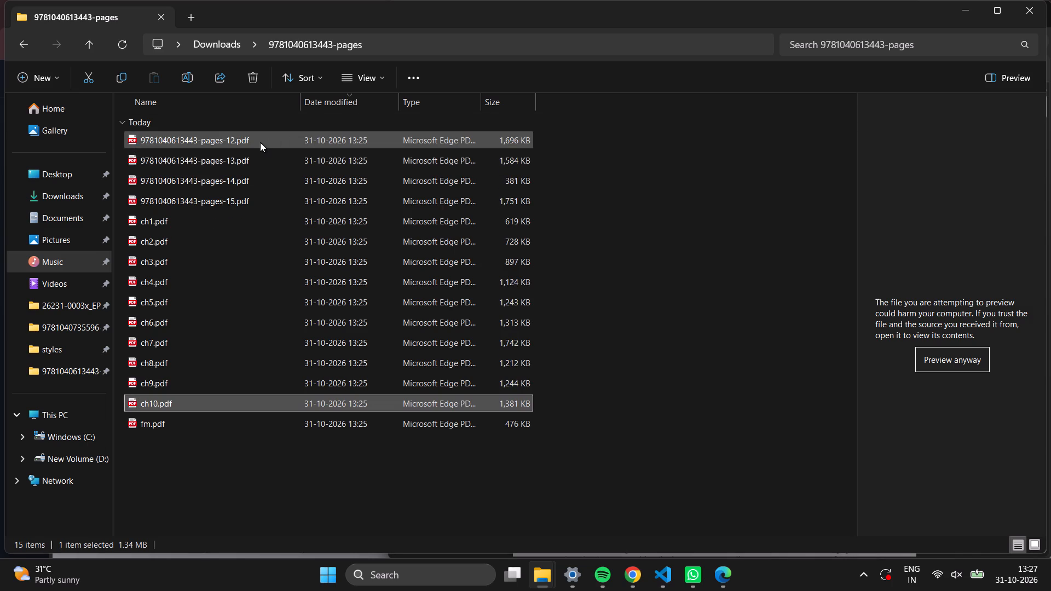
double_click(260, 142)
right_click(260, 142)
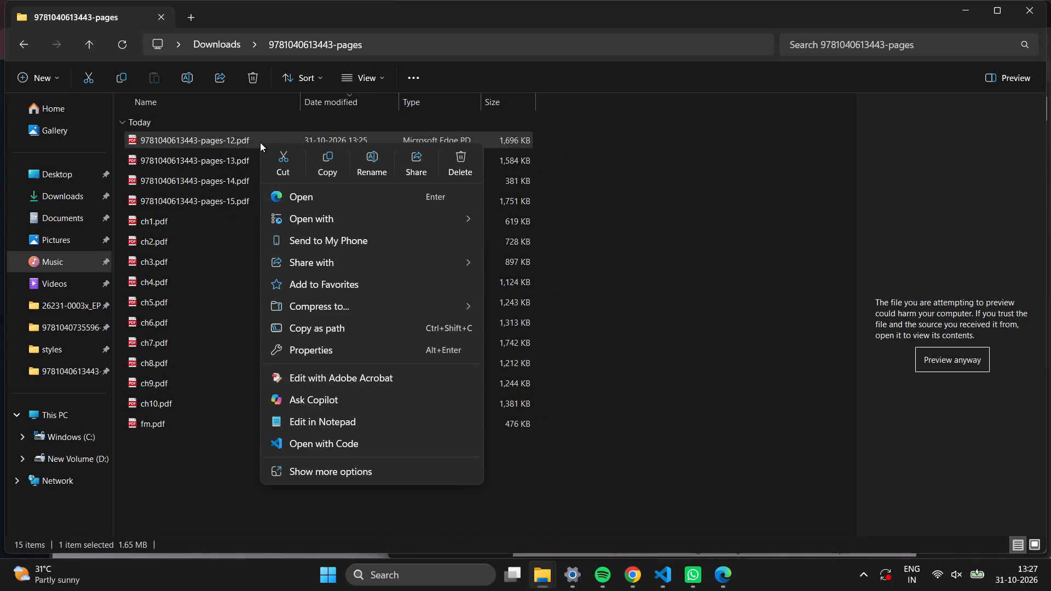
click(368, 166)
key(BackSpace)
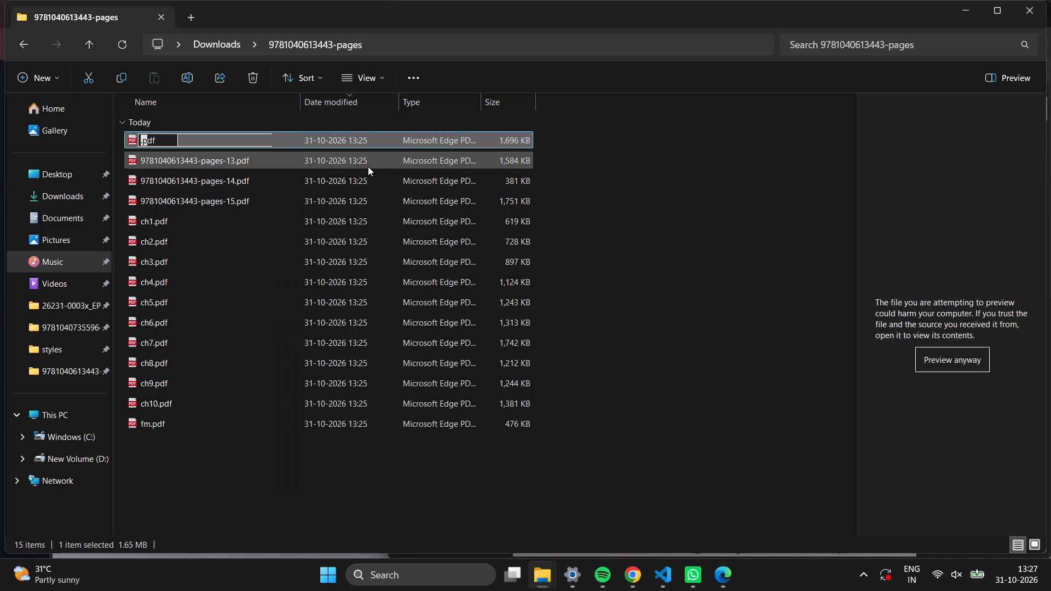
text(ch11)
key(Return)
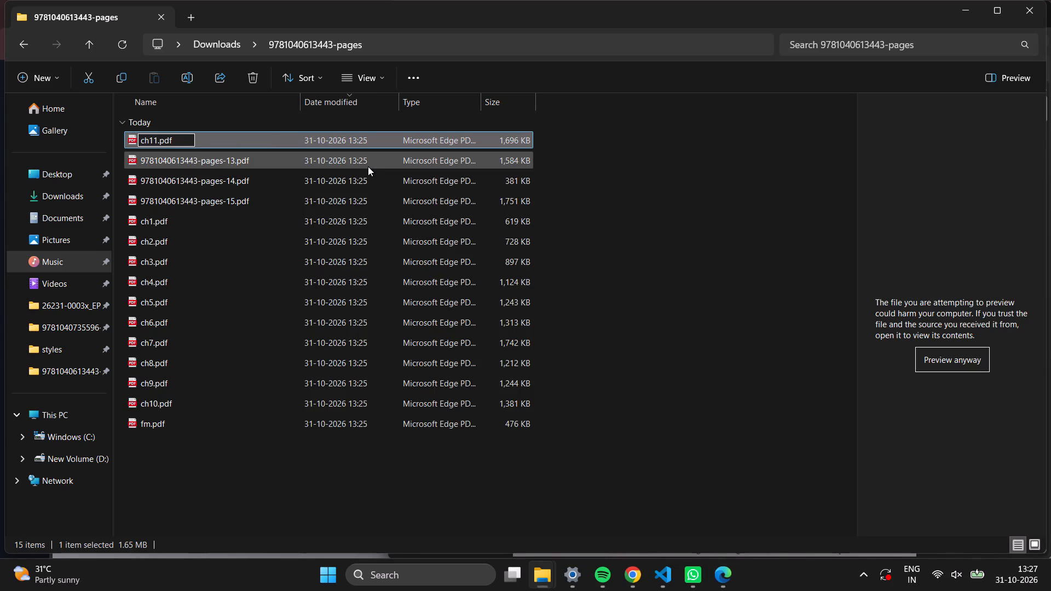
double_click(242, 140)
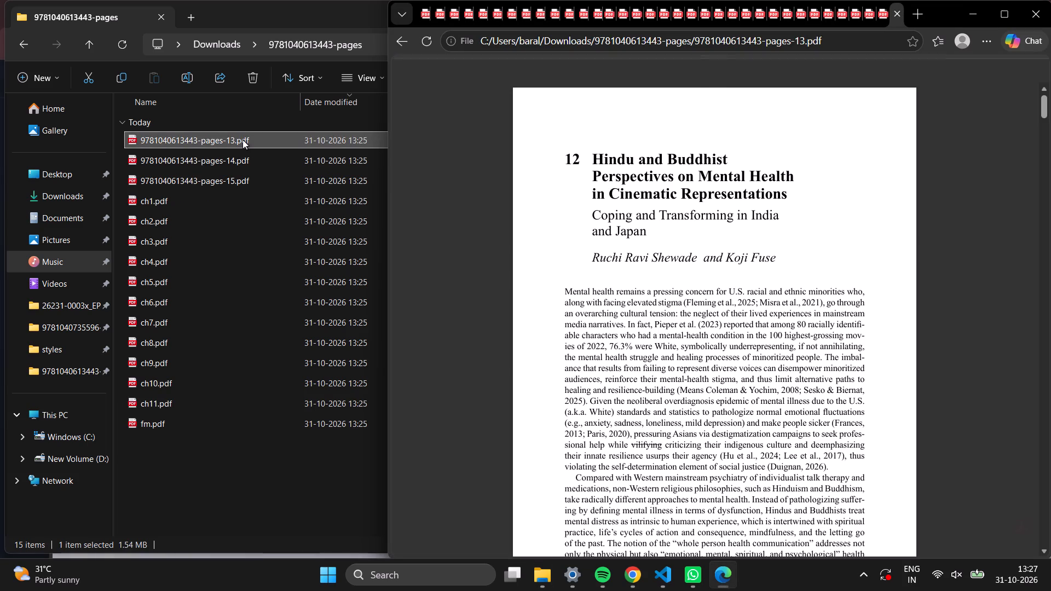
right_click(242, 140)
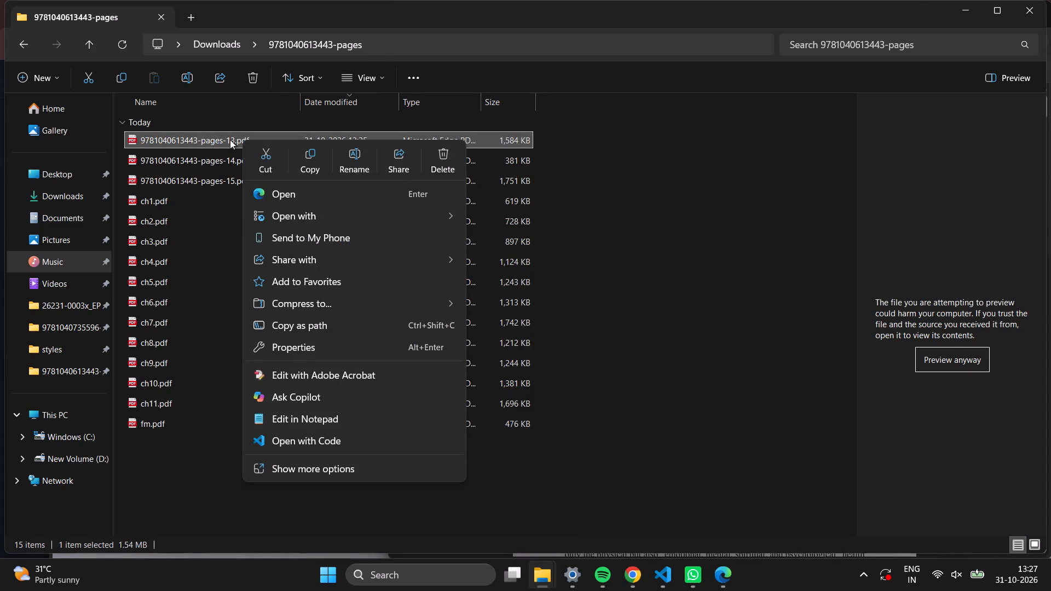
double_click(230, 140)
right_click(230, 140)
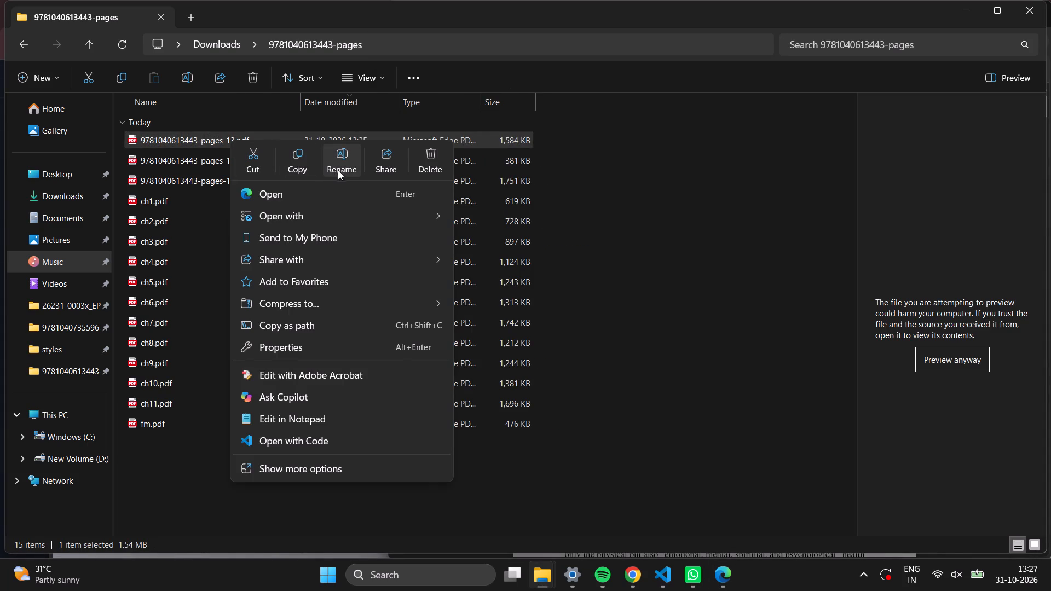
click(340, 169)
key(BackSpace)
text(ch12)
key(Return)
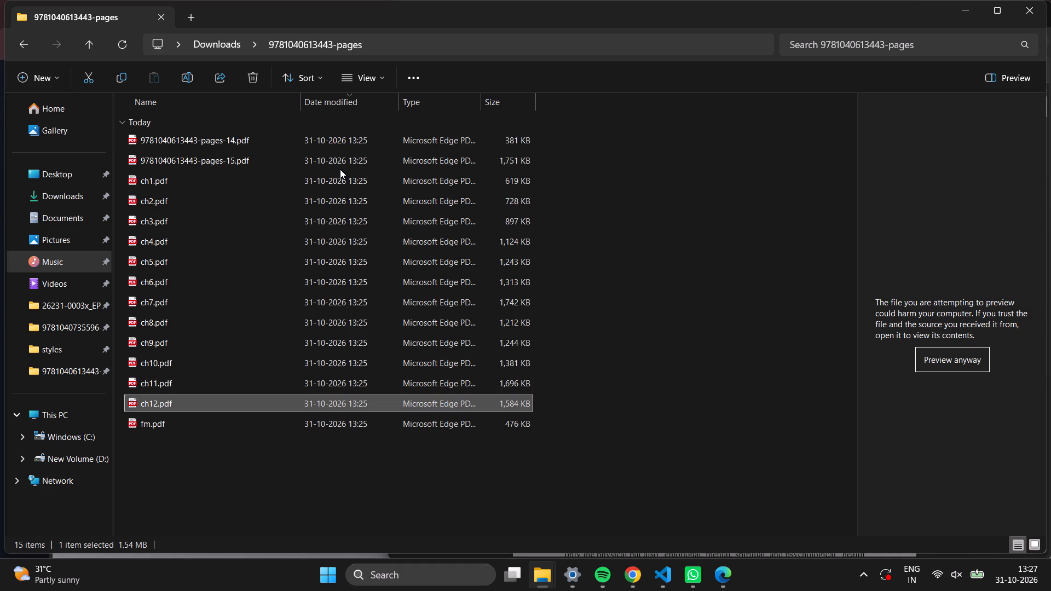
double_click(245, 135)
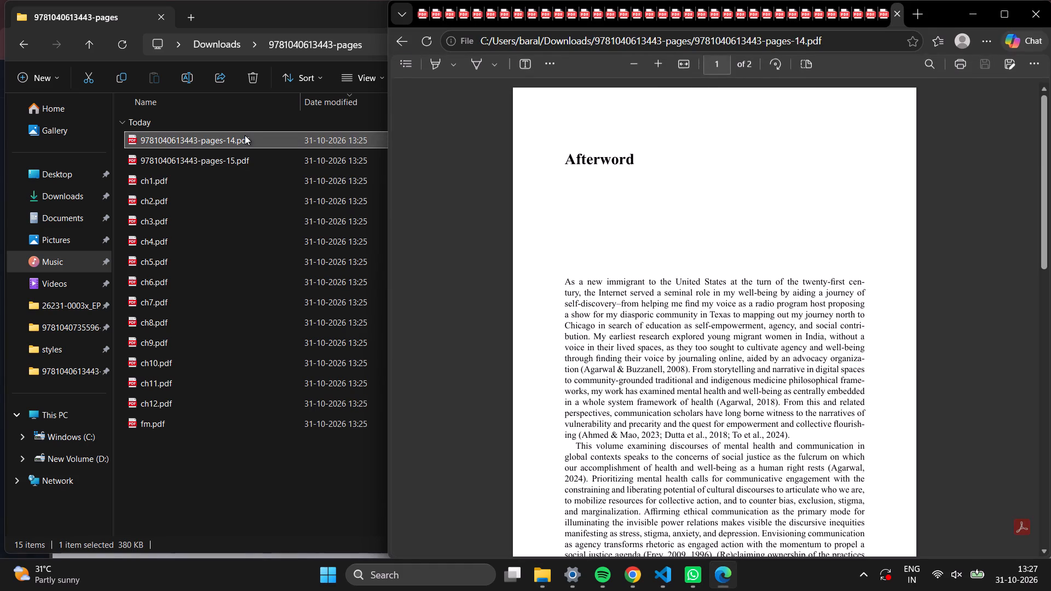
right_click(204, 144)
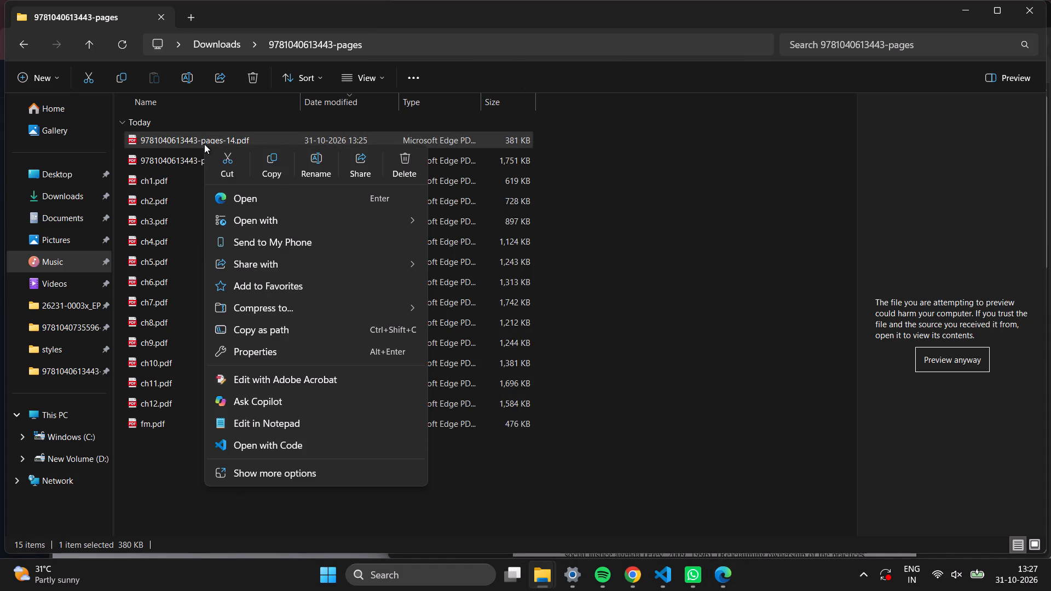
click(310, 172)
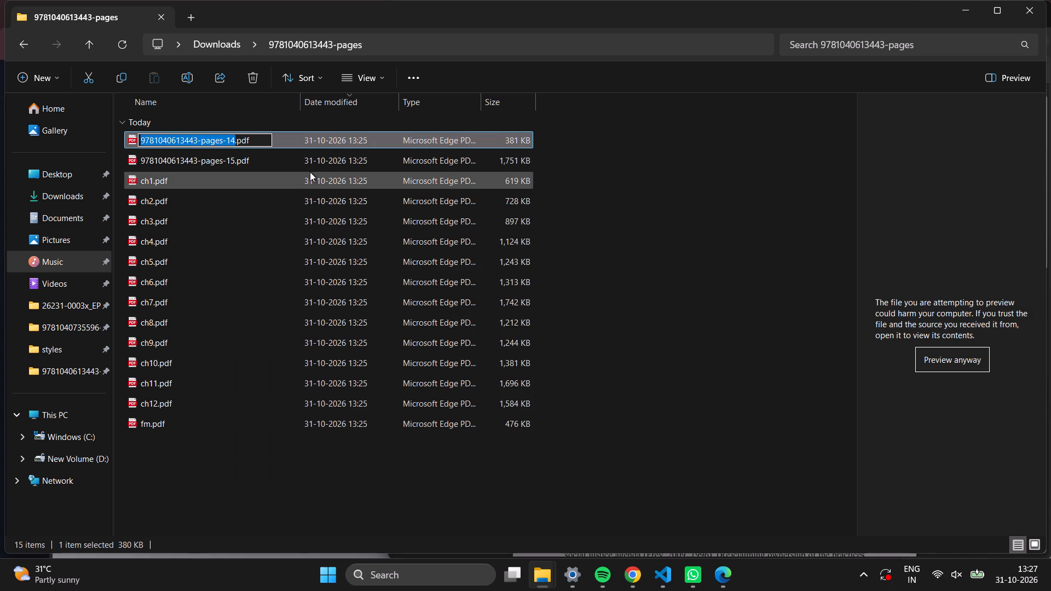
key(BackSpace)
text(afterword)
key(Return)
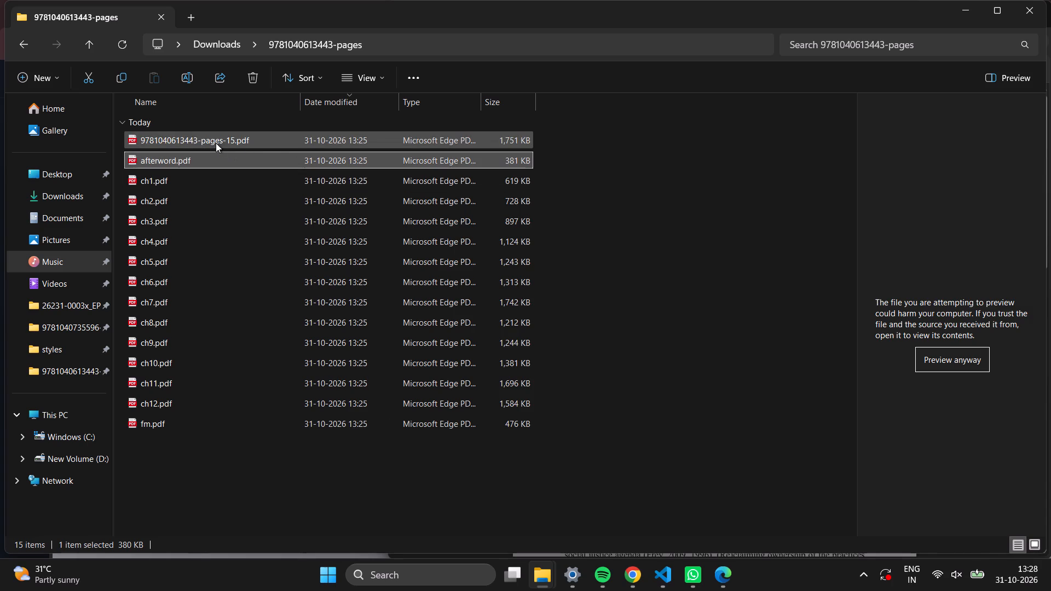
double_click(213, 140)
right_click(213, 140)
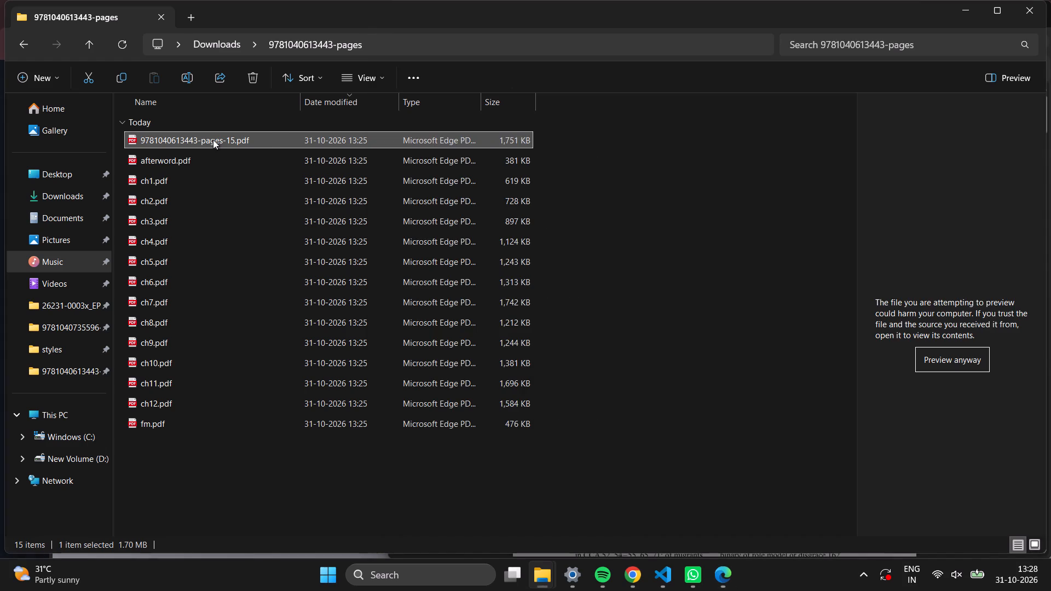
click(324, 164)
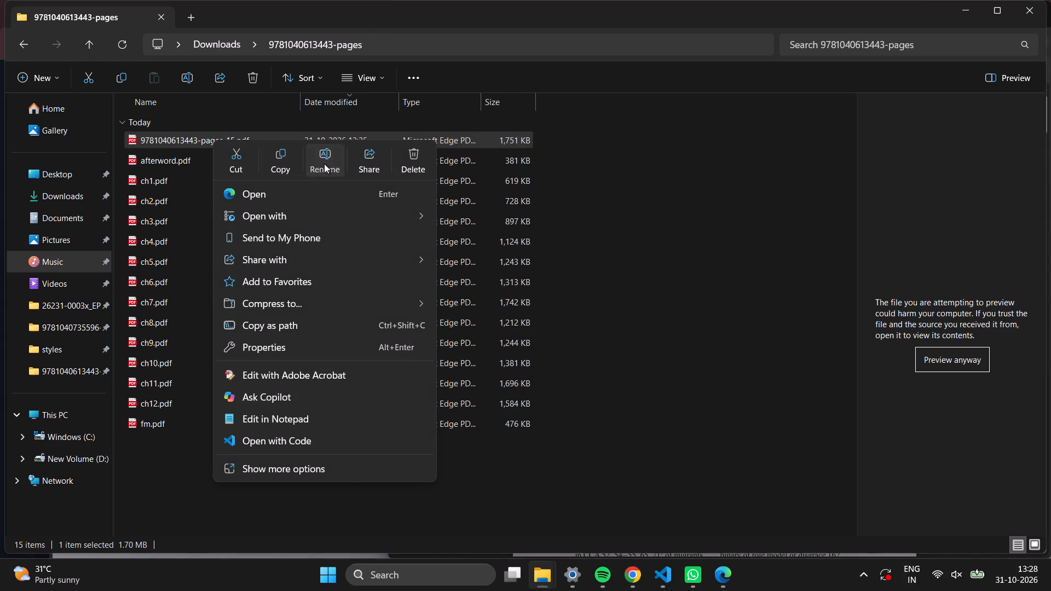
key(BackSpace)
text(index)
key(Return)
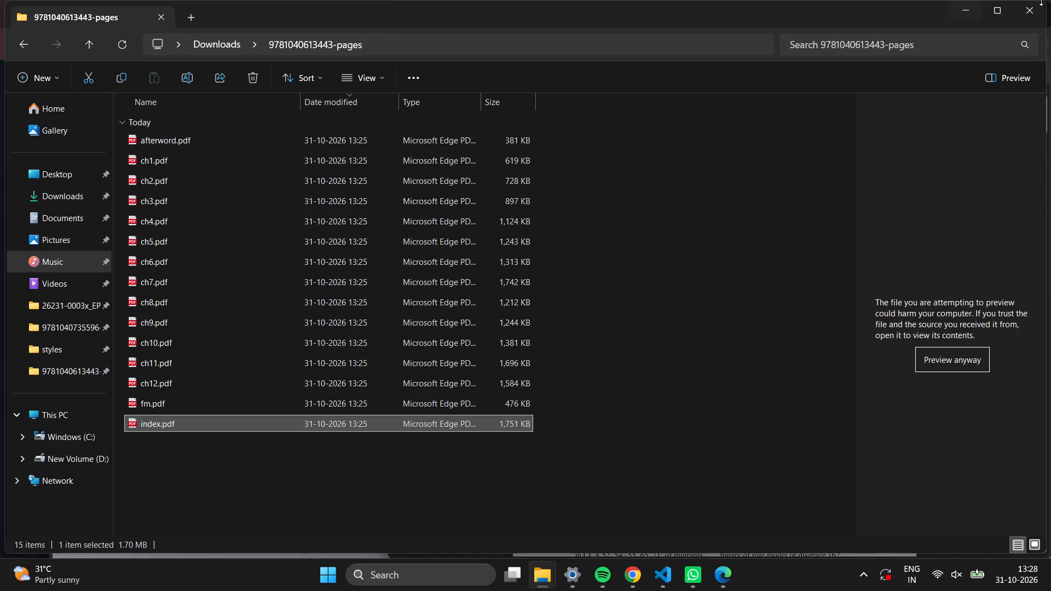
click(958, 10)
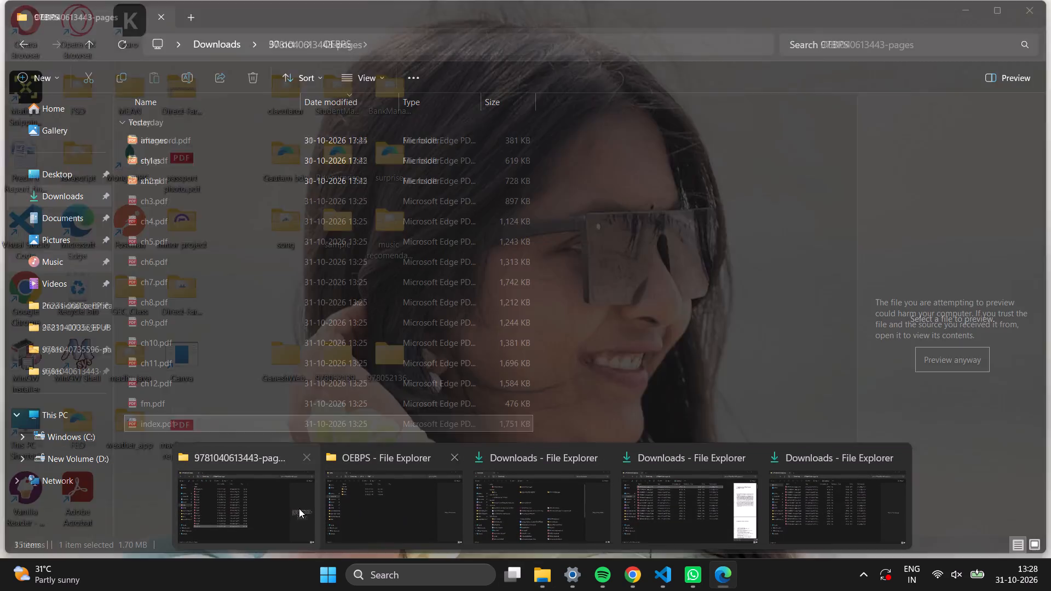
click(291, 509)
click(81, 200)
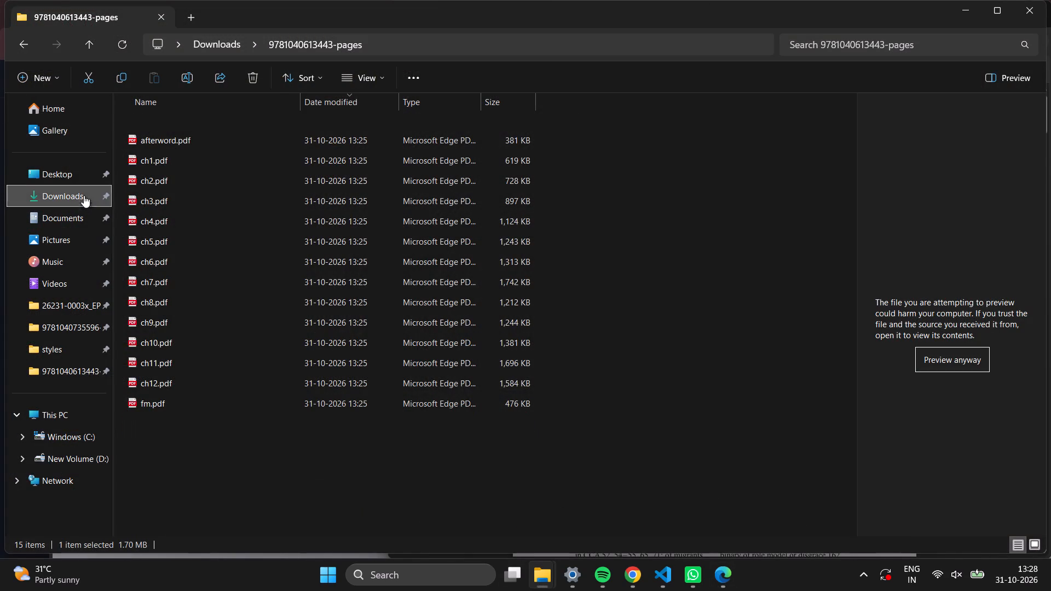
double_click(221, 128)
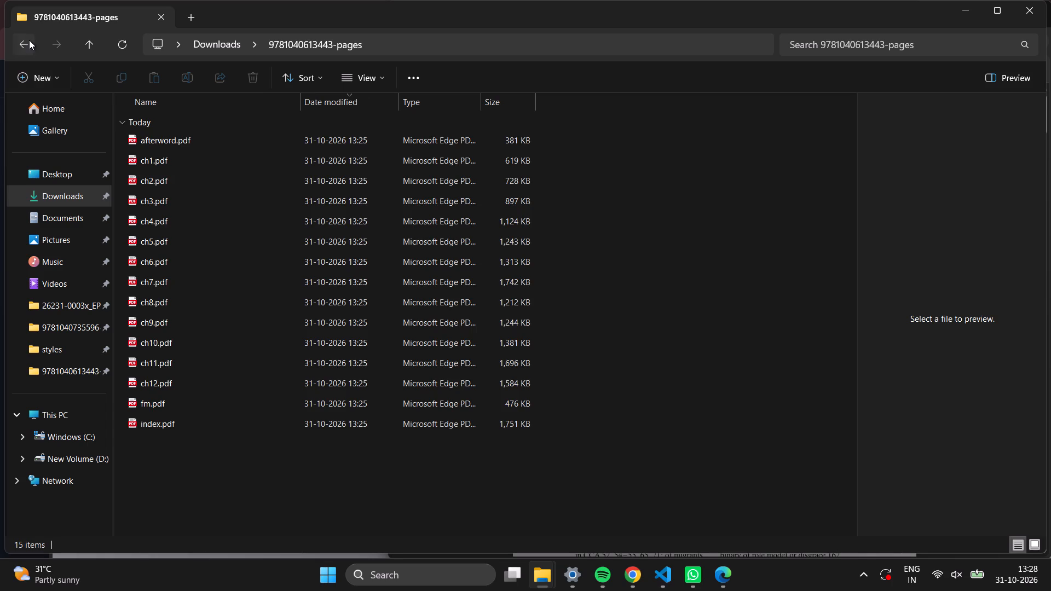
click(29, 40)
right_click(268, 122)
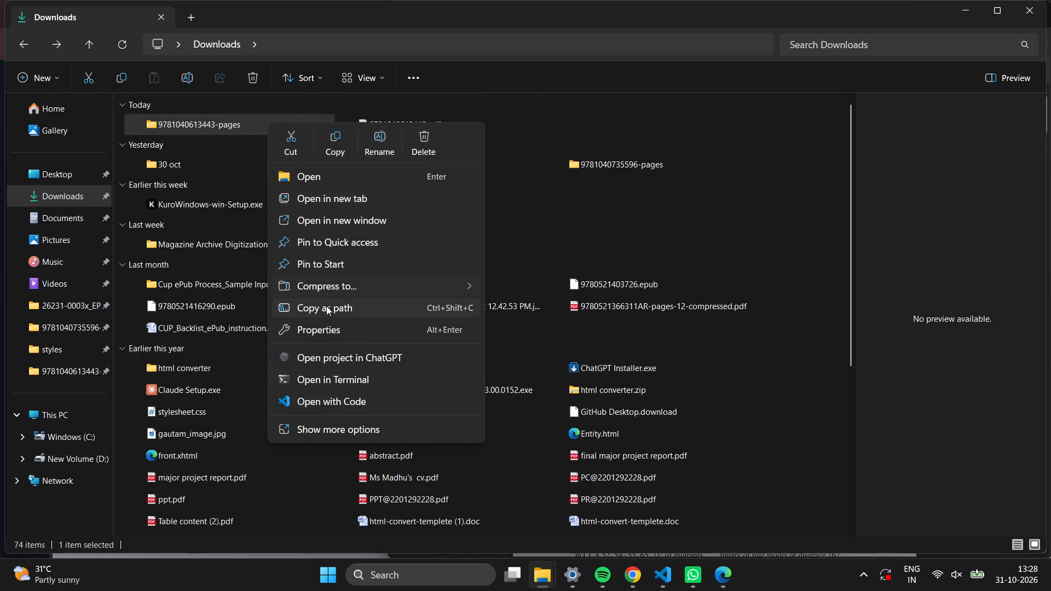
click(335, 284)
click(499, 285)
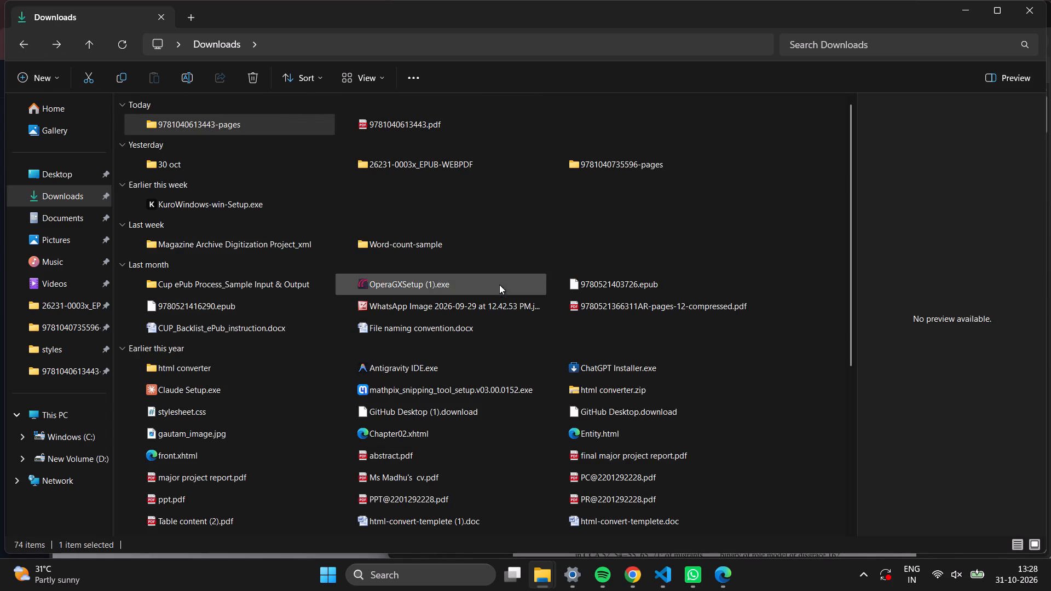
key(Return)
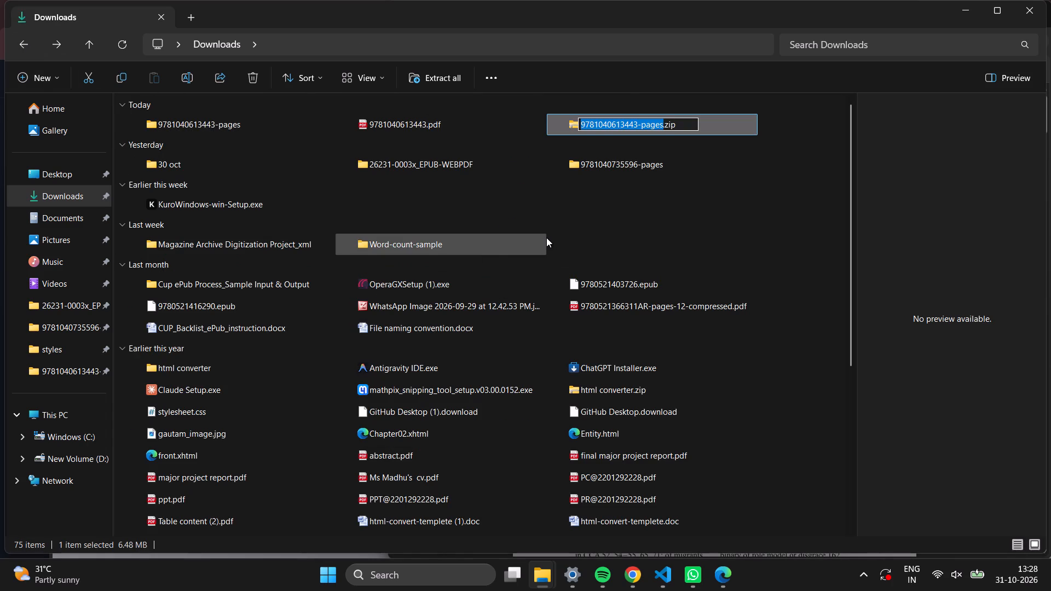
right_click(632, 125)
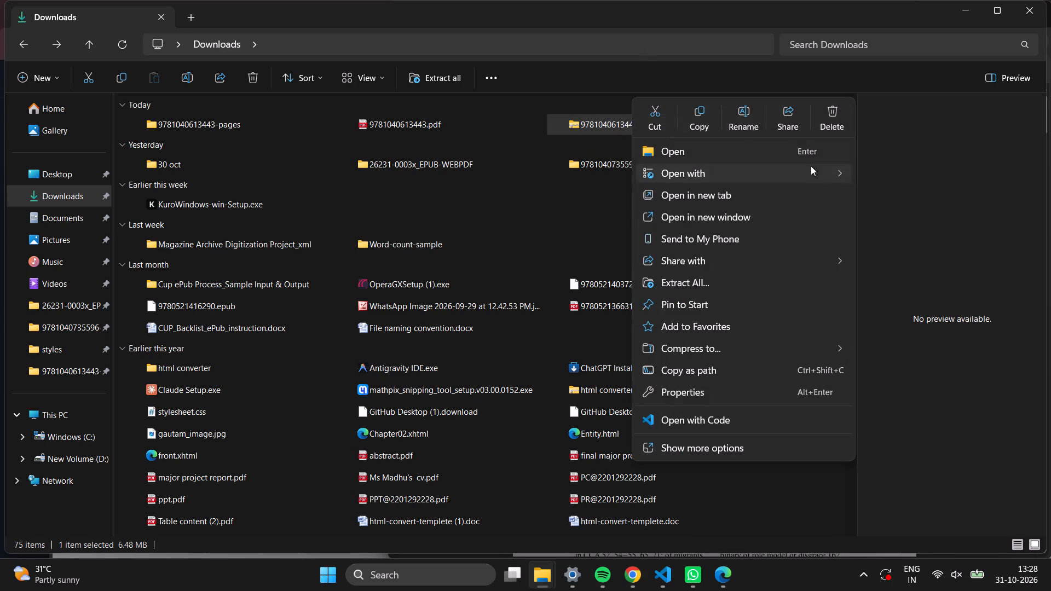
click(788, 127)
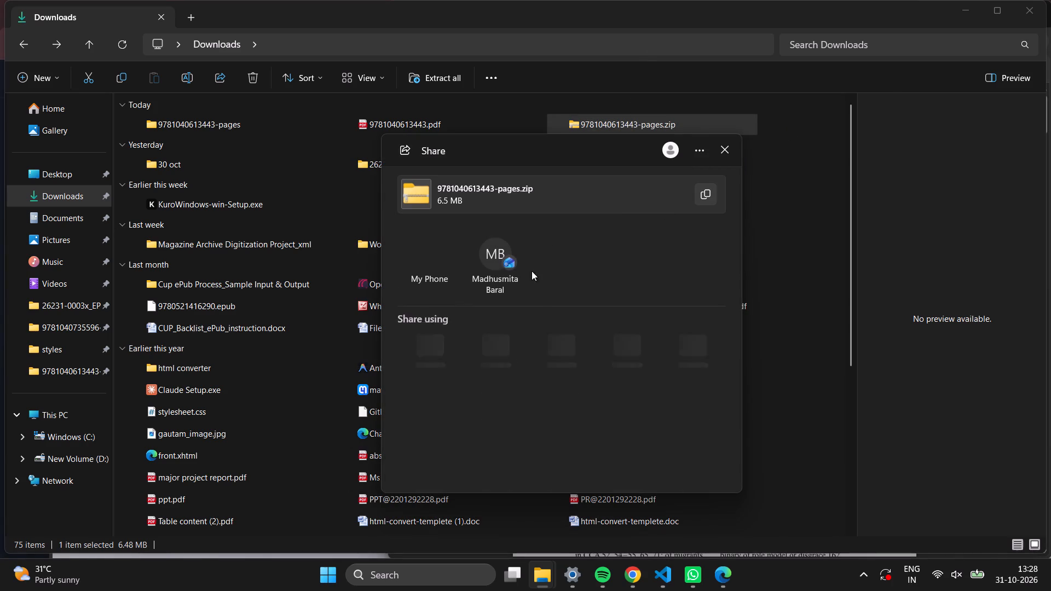
click(496, 375)
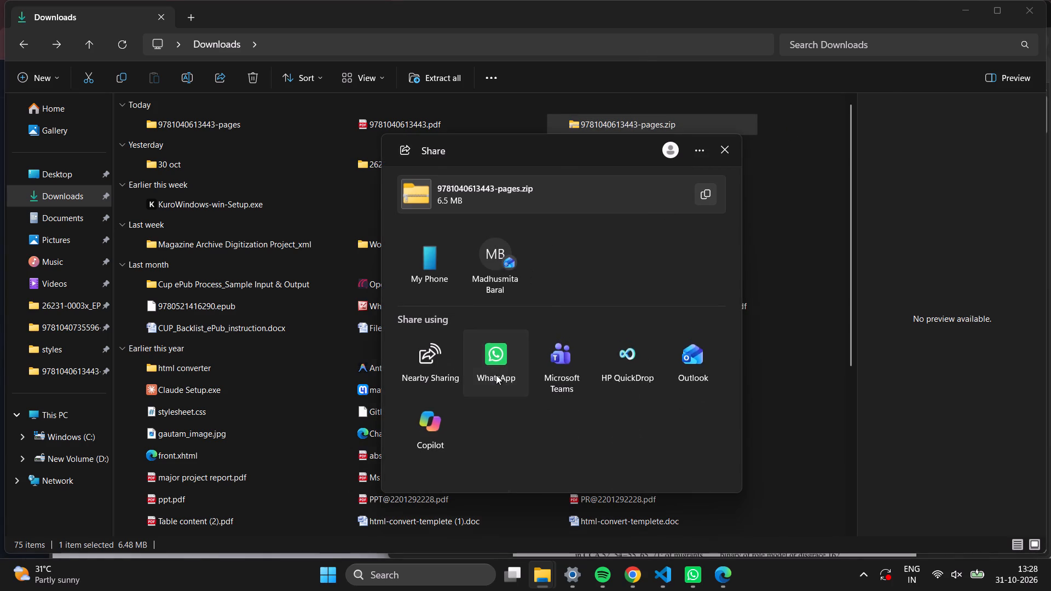
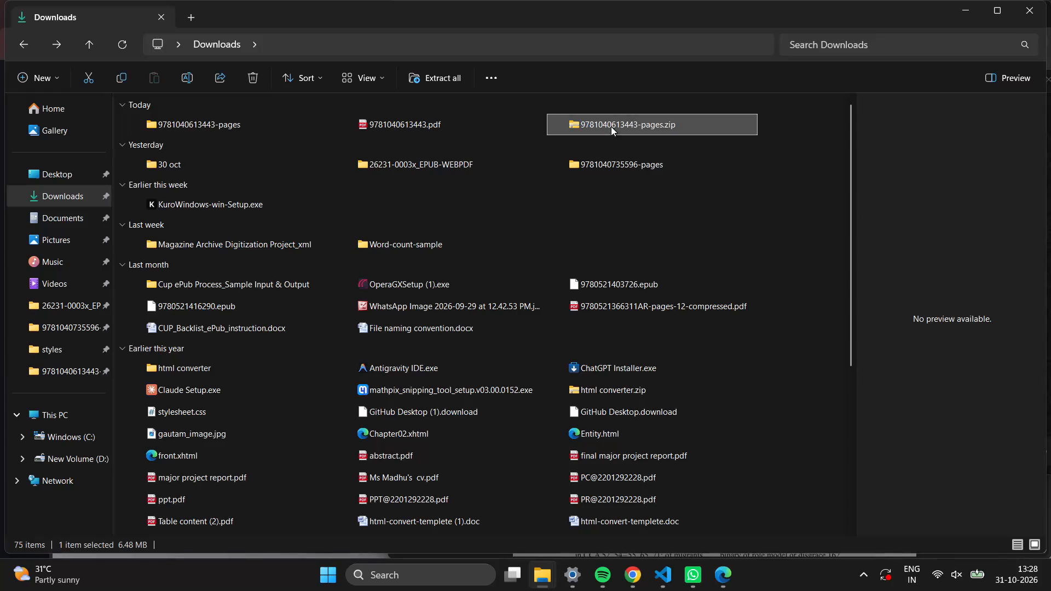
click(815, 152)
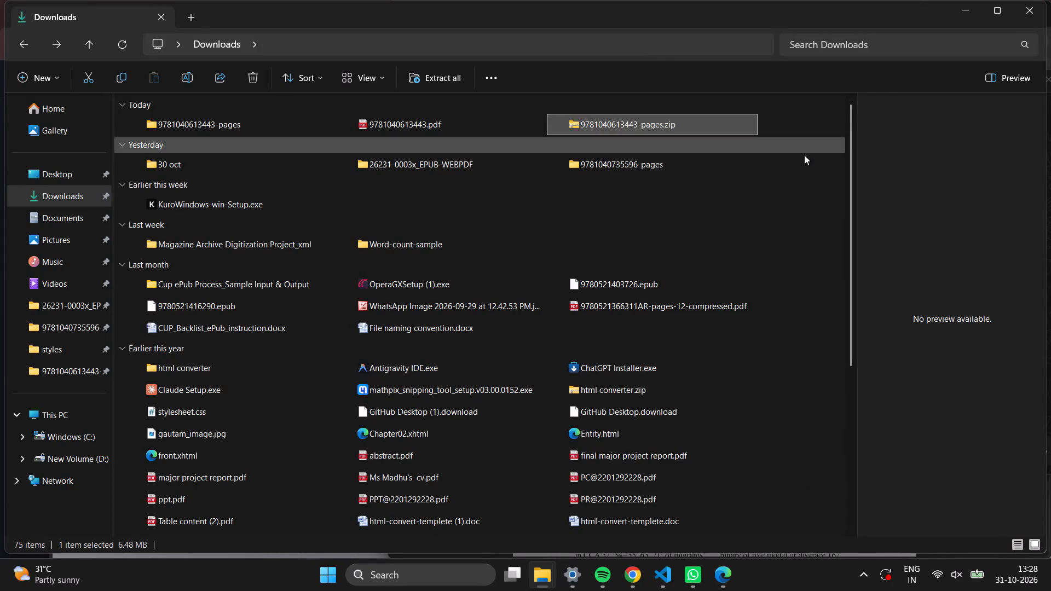
Try to delete the 30 oct folder from Downloads, retrying the deletion once.
right_click(175, 166)
click(331, 179)
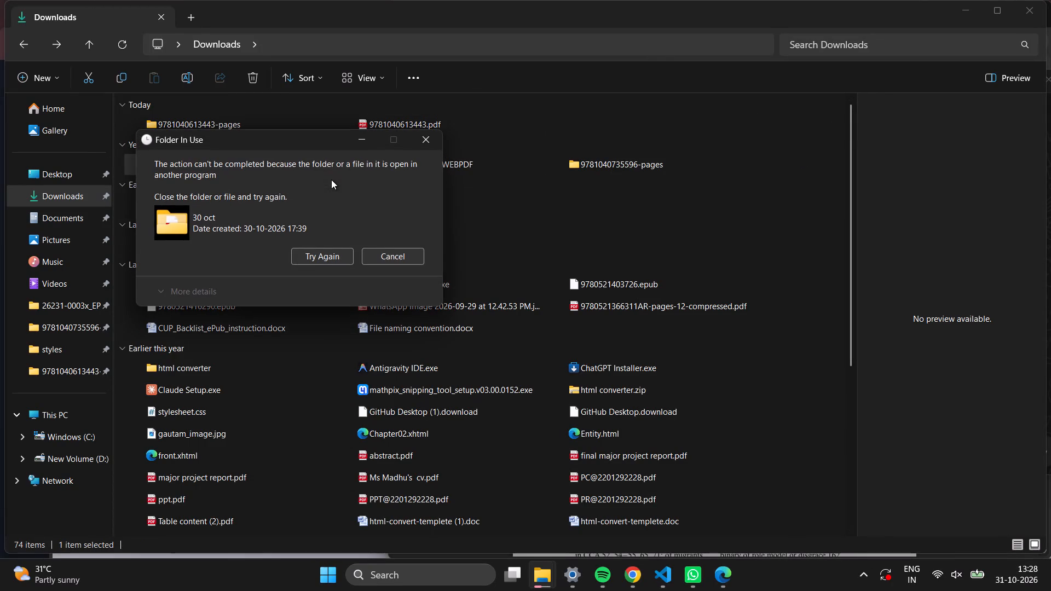
click(333, 257)
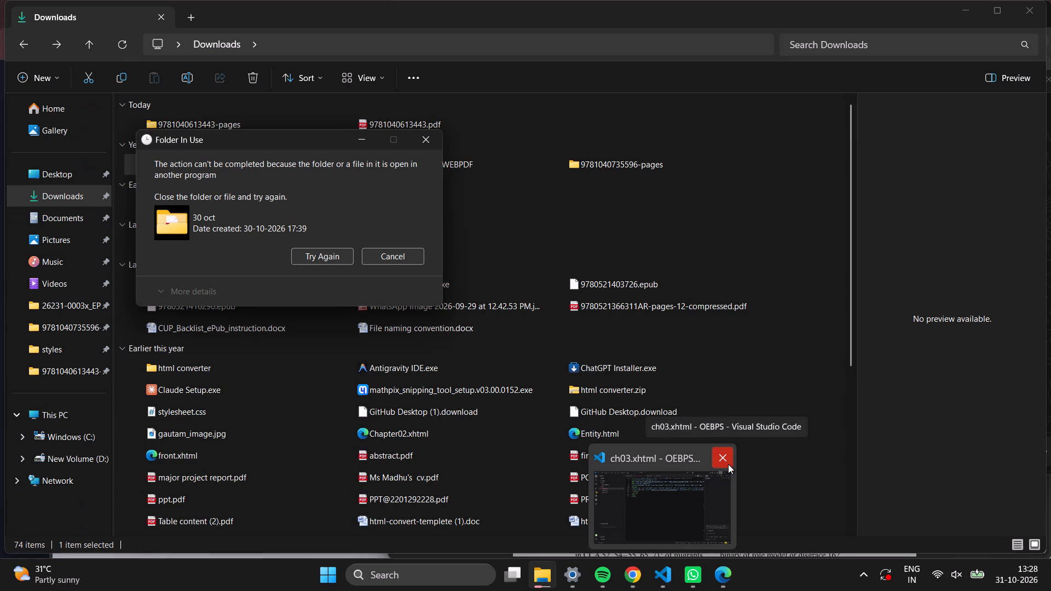
Close the Visual Studio Code window holding ch03.xhtml, plus the Downloads, Chrome and Edge windows, to release the 30 oct folder.
click(725, 458)
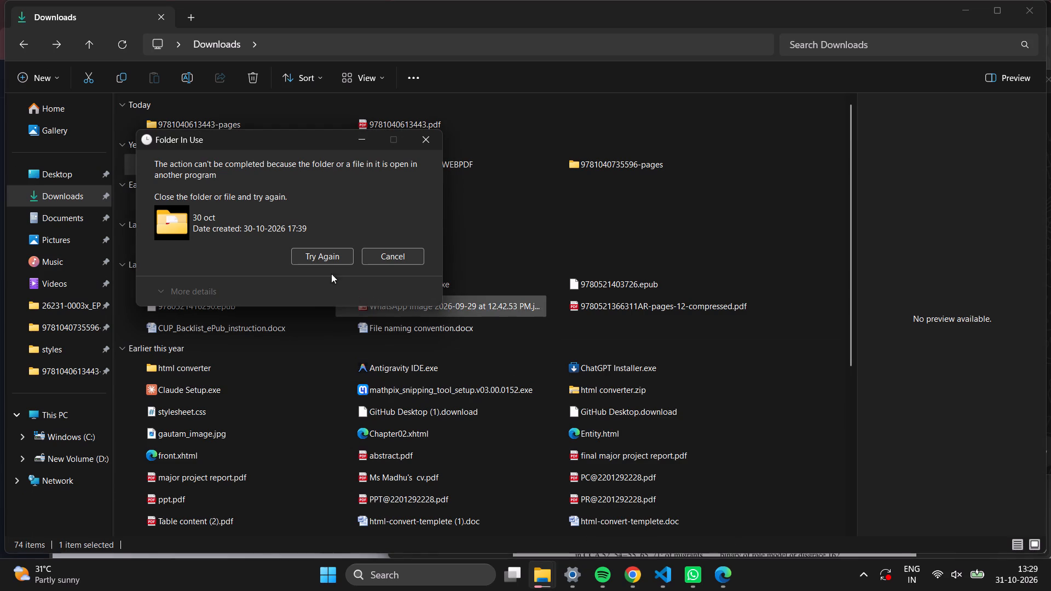
click(1029, 10)
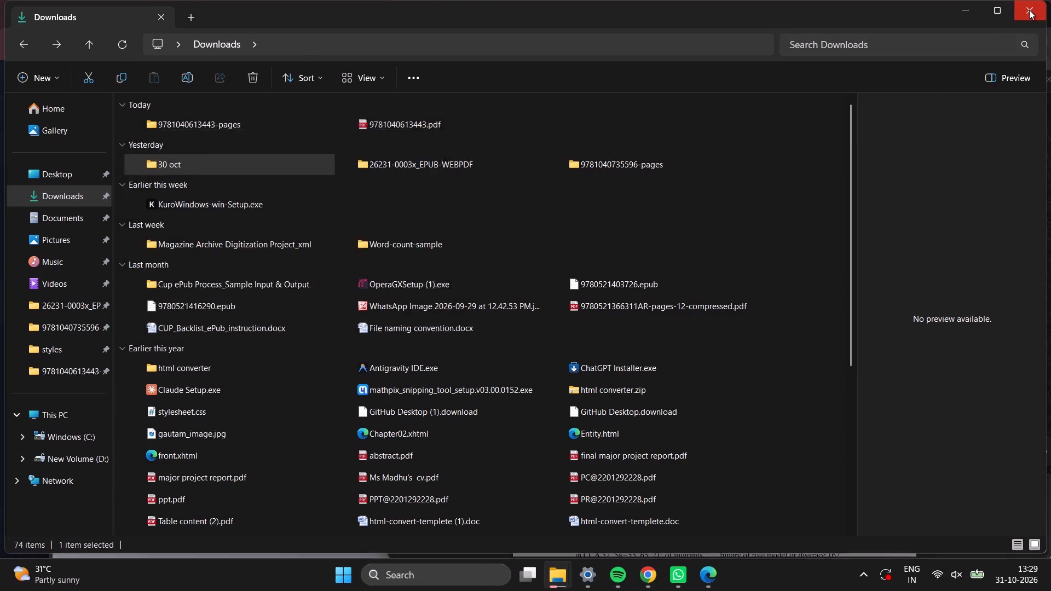
double_click(1029, 10)
triple_click(1029, 10)
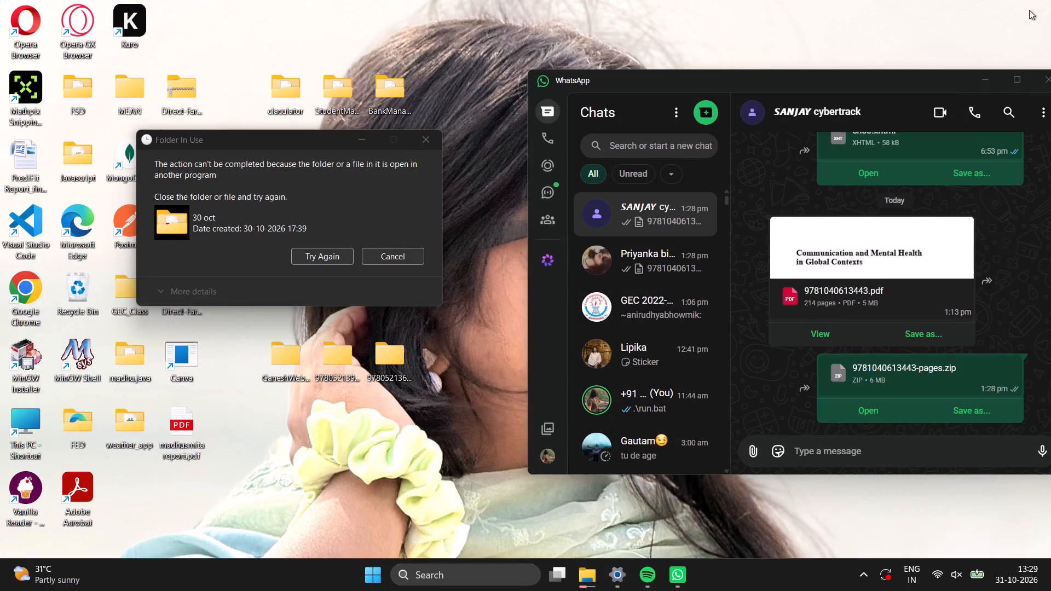
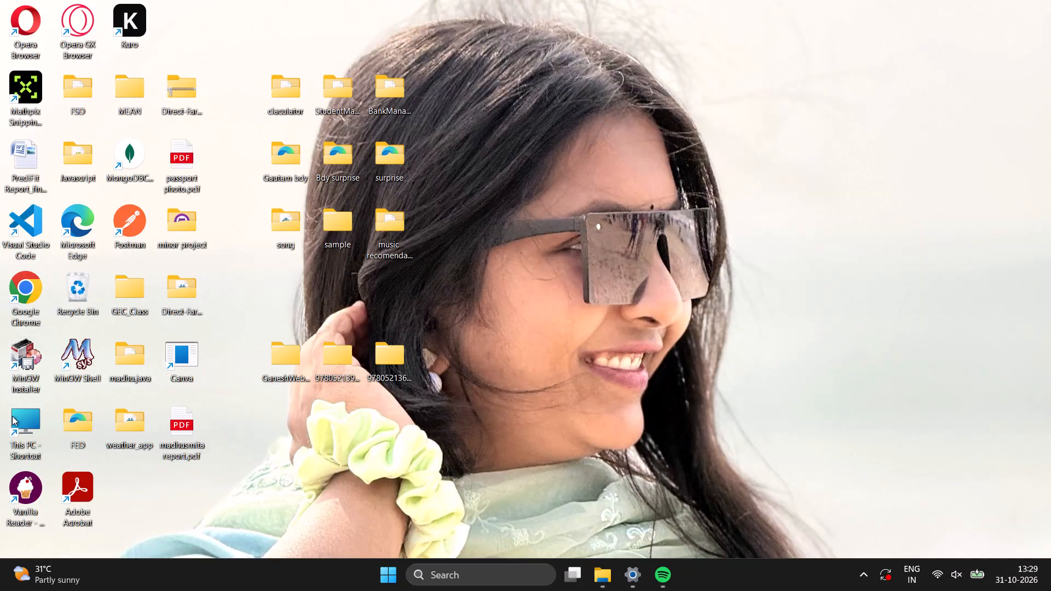
Delete the 30 oct folder from Downloads.
double_click(12, 419)
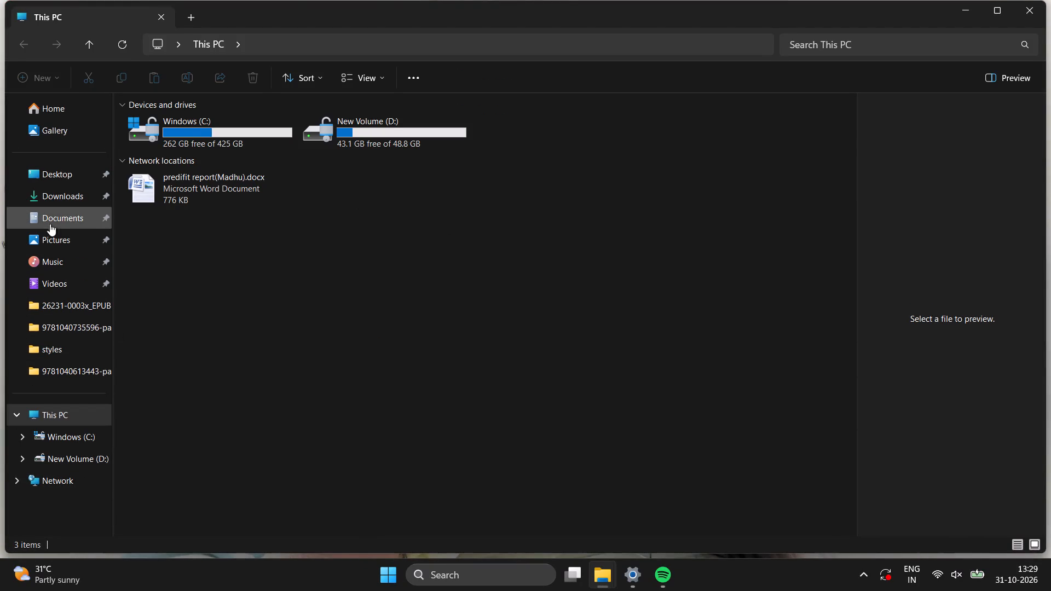
click(71, 194)
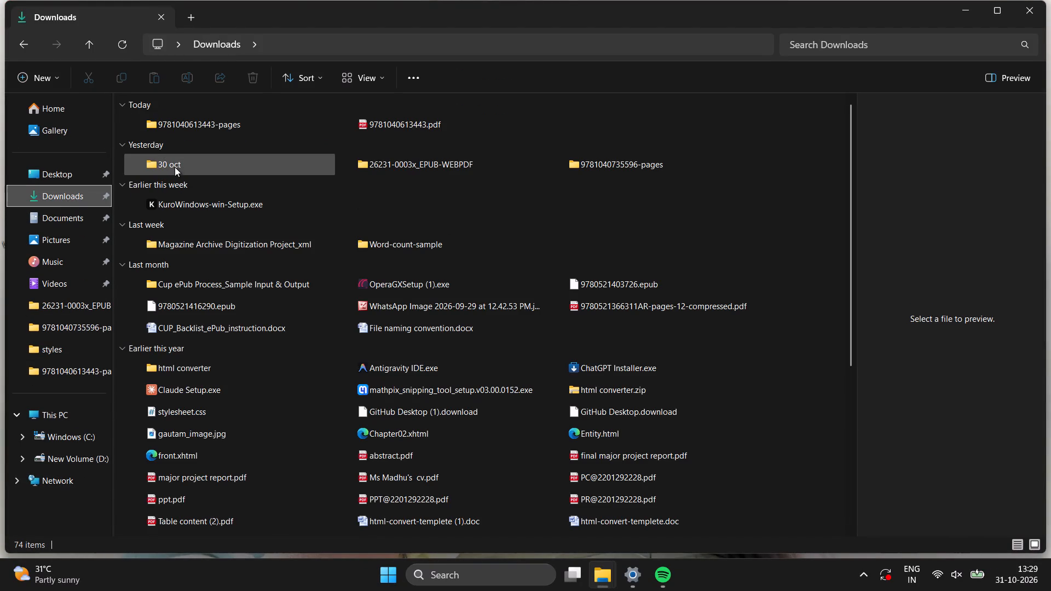
right_click(174, 168)
click(330, 172)
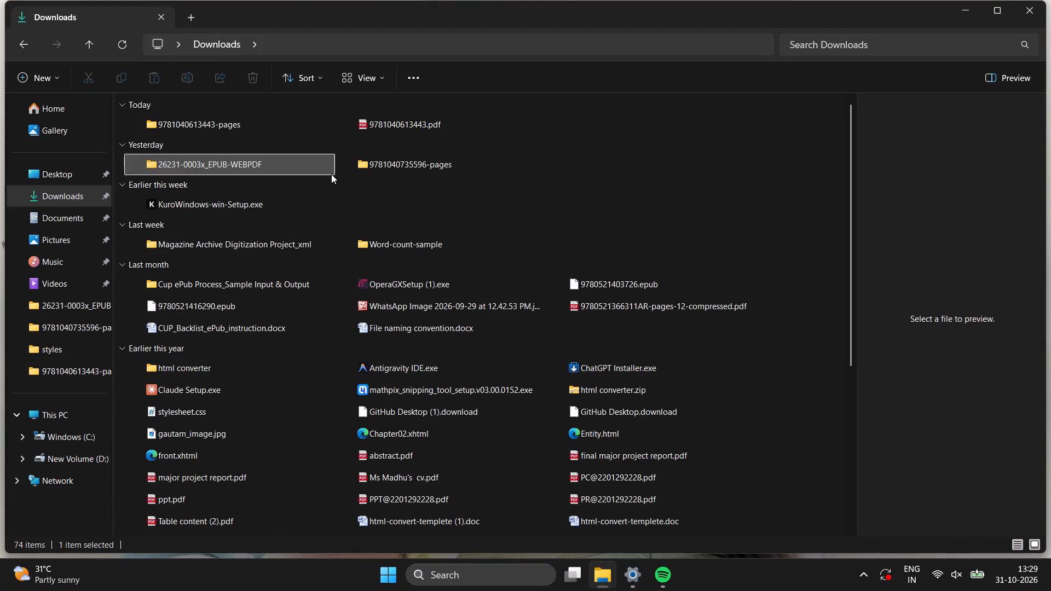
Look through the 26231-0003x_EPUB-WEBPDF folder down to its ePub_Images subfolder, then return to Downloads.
right_click(227, 161)
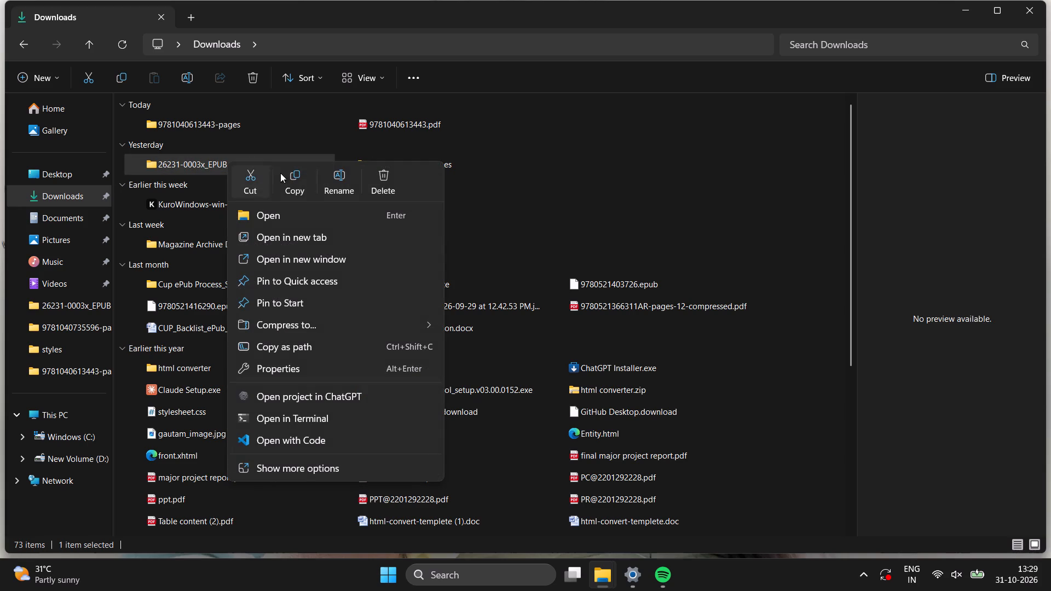
double_click(215, 160)
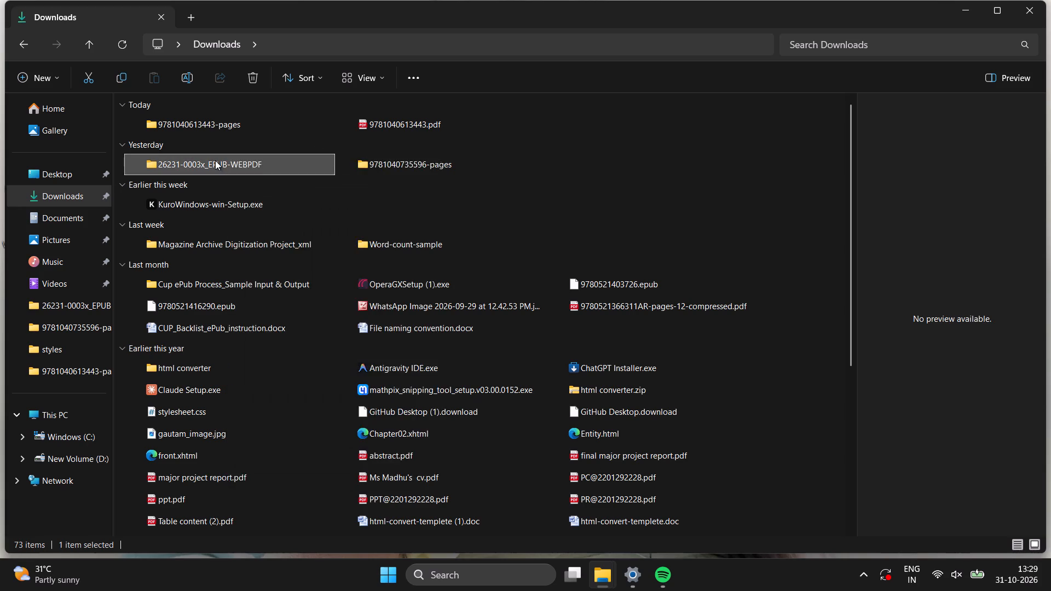
double_click(215, 144)
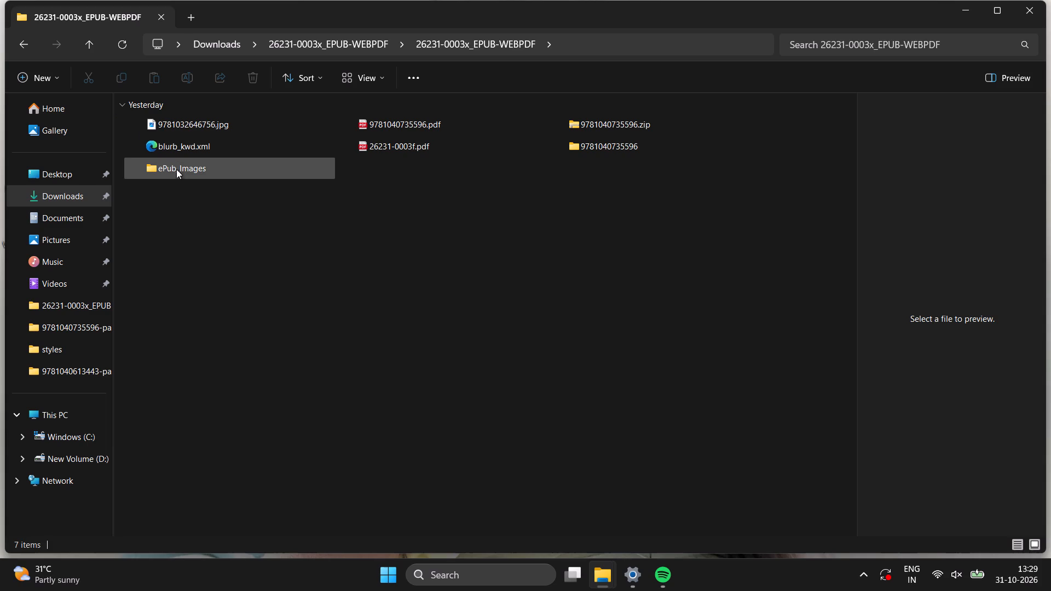
double_click(177, 170)
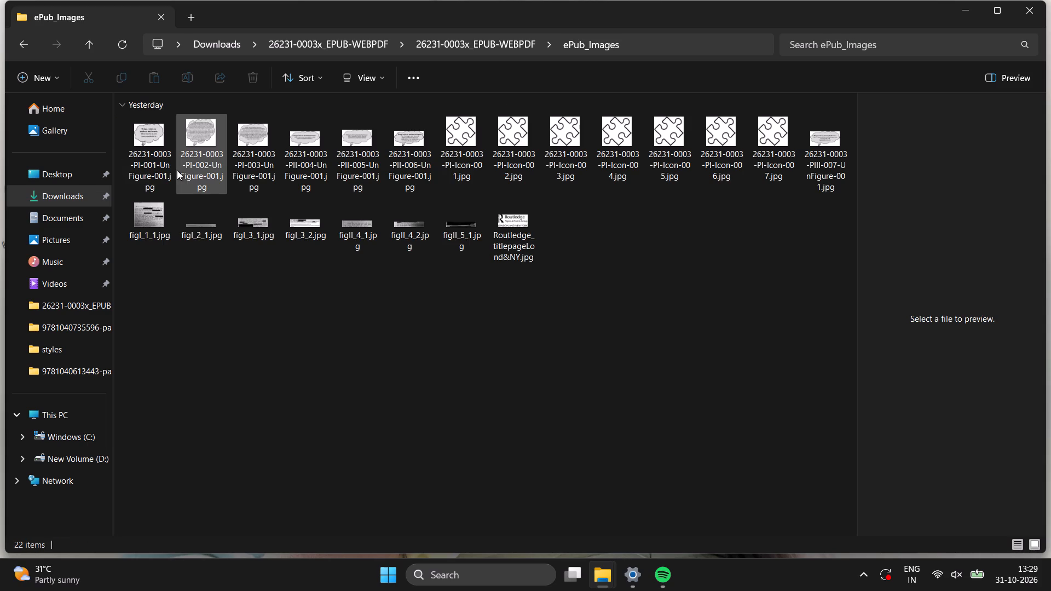
click(31, 48)
click(31, 48)
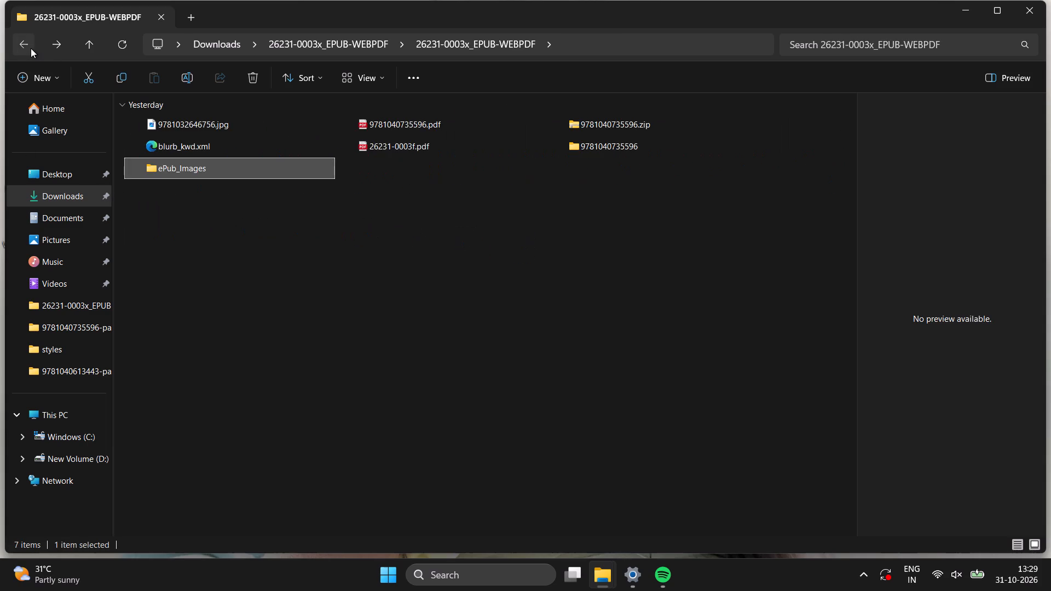
click(31, 48)
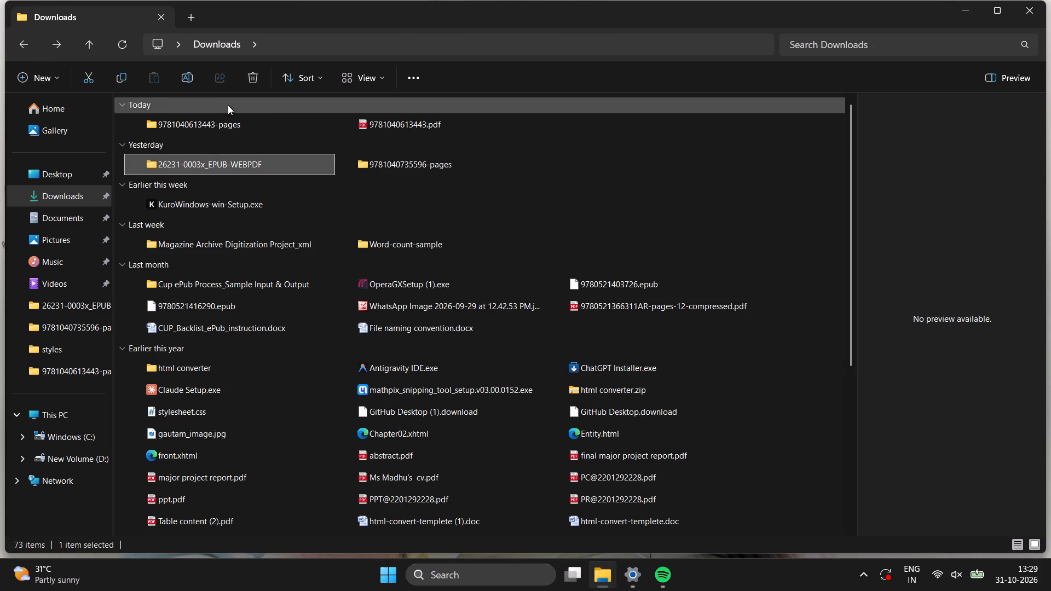
double_click(382, 167)
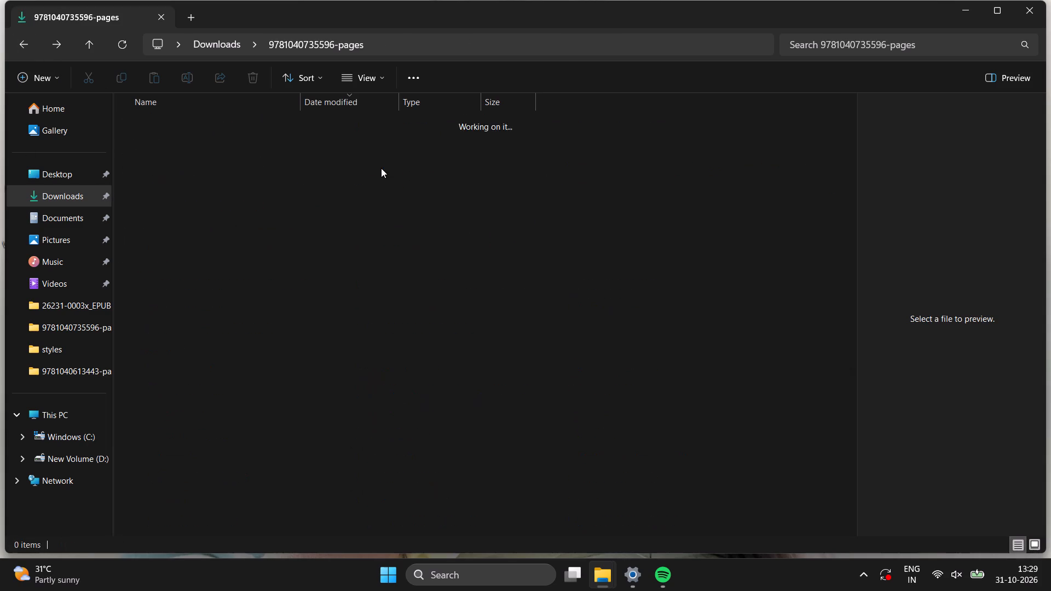
click(20, 49)
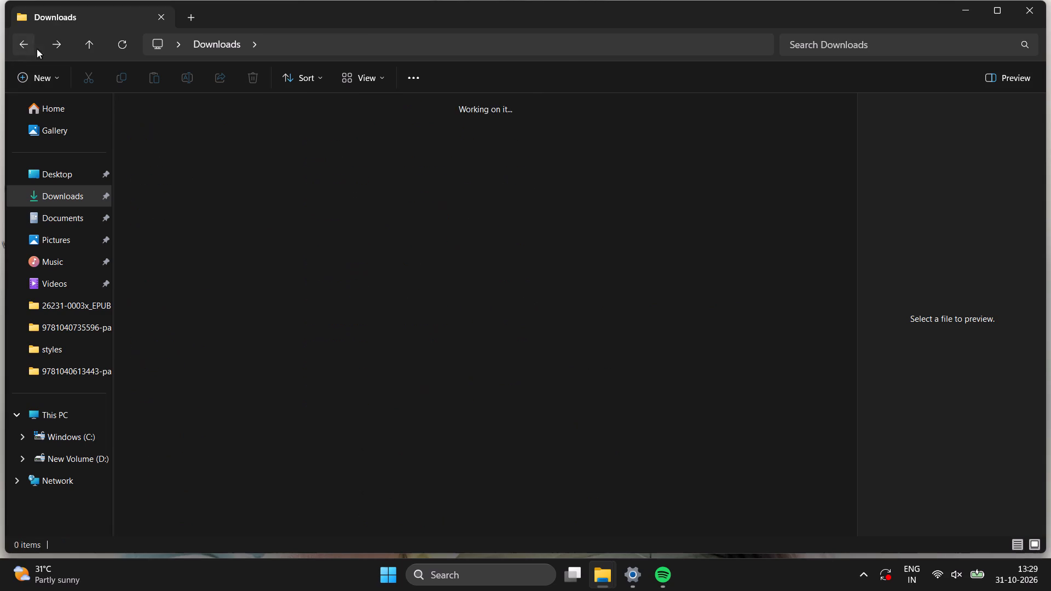
right_click(388, 169)
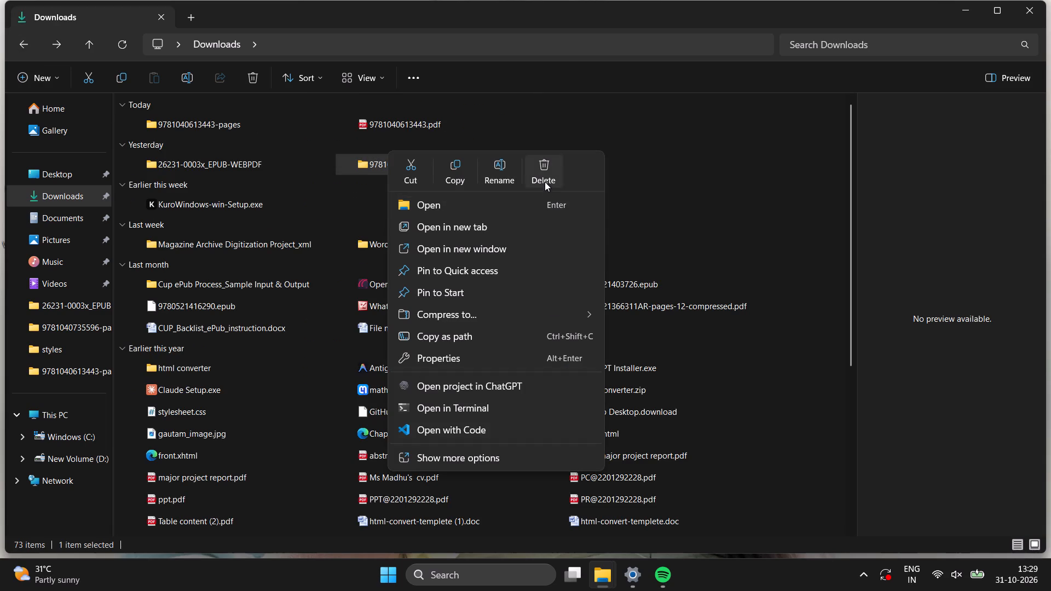
click(545, 182)
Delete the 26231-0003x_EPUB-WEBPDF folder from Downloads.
right_click(253, 165)
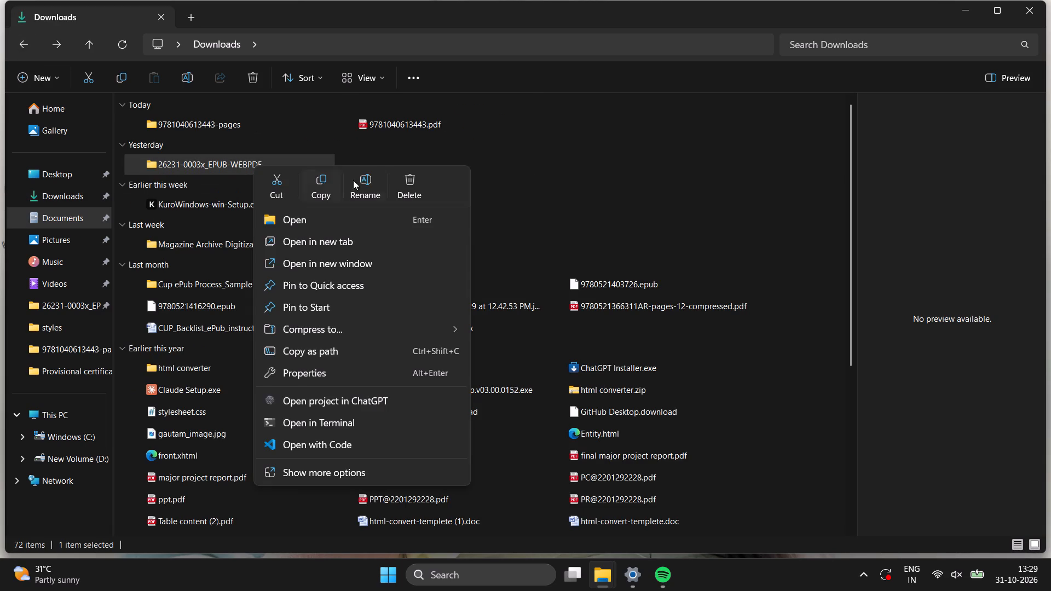
click(421, 186)
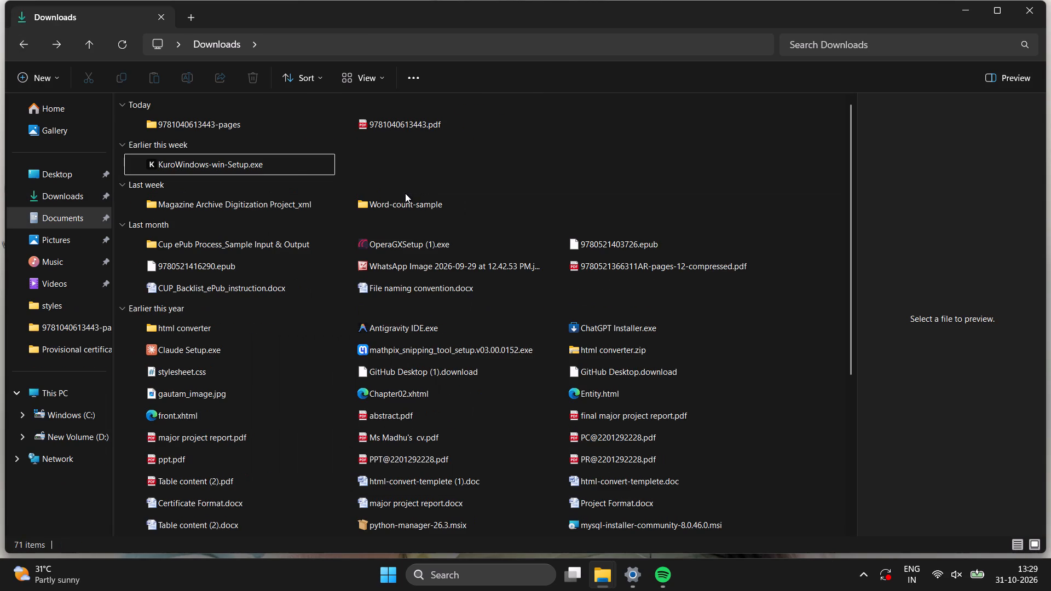